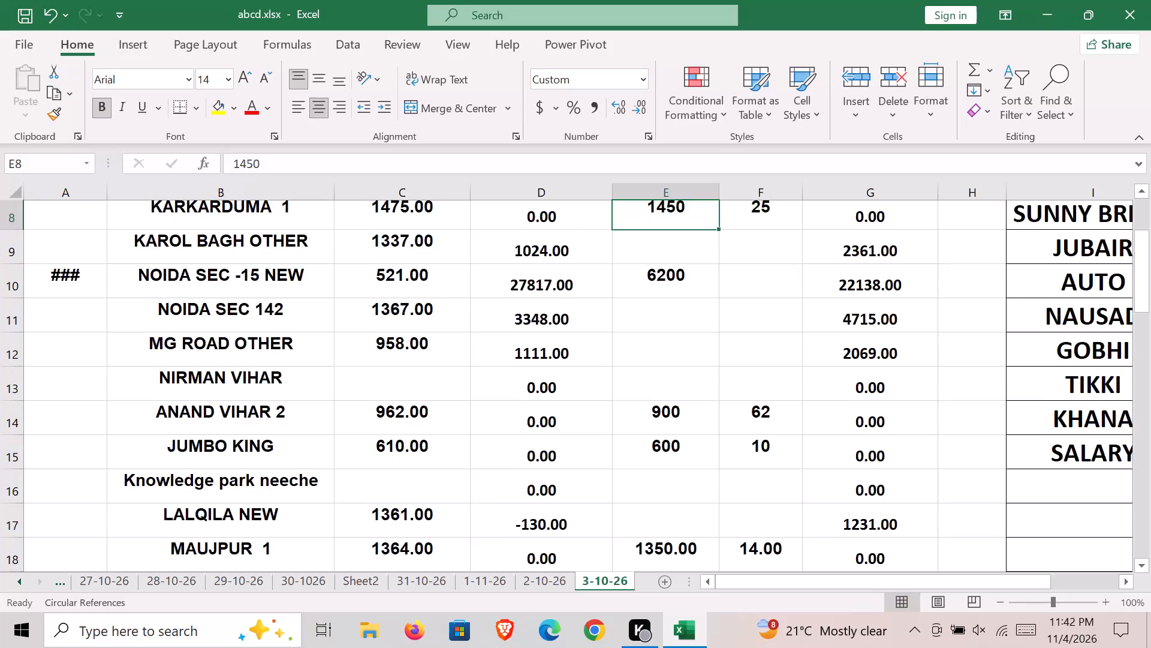
Enter 1600 as the Credit Amount for KAROL BAGH OTHER in row 9 of the 3-10-26 sheet.
key(Down)
key(Down)
key(Down)
key(Down)
key(Down)
key(Down)
key(Down)
key(Down)
key(Down)
key(Down)
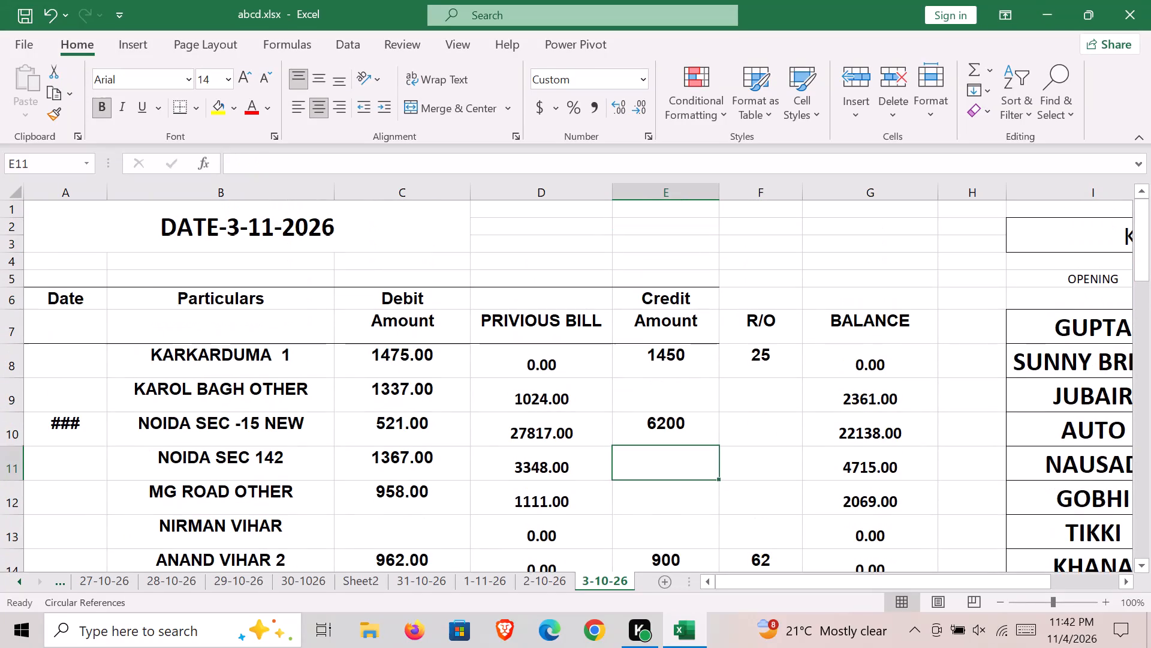
key(Down)
key(Down)
key(Down)
key(Down)
key(Up)
key(Up)
key(Up)
key(Up)
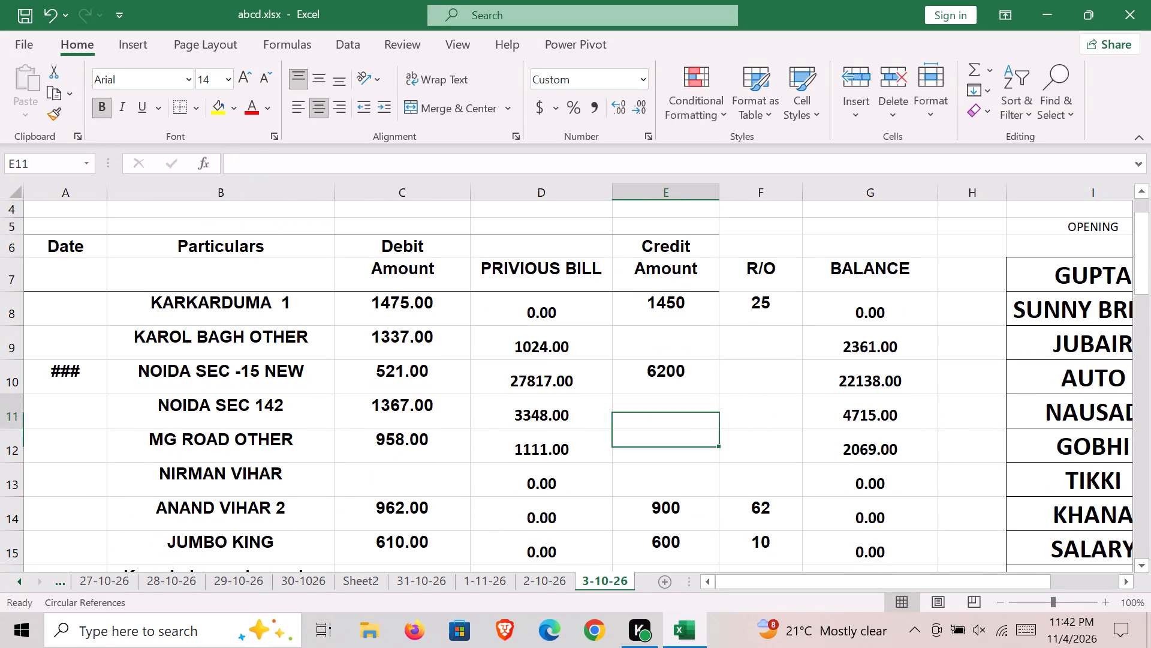
key(Up)
key(Up)
key(Up)
key(Down)
key(Down)
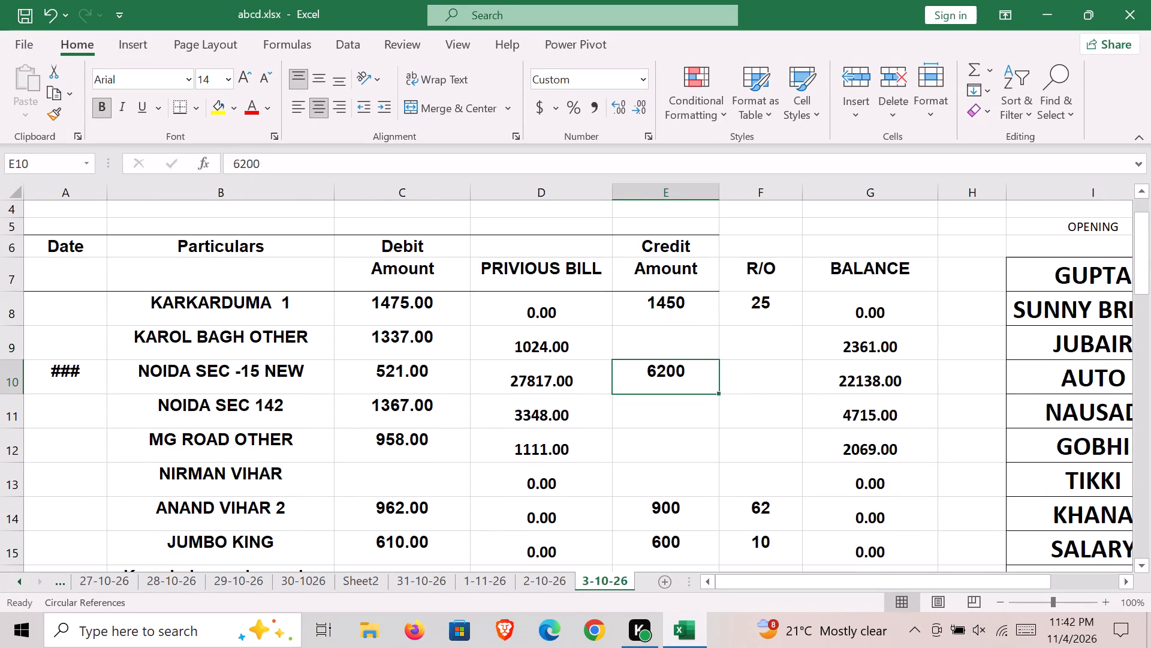
key(Up)
text(1600)
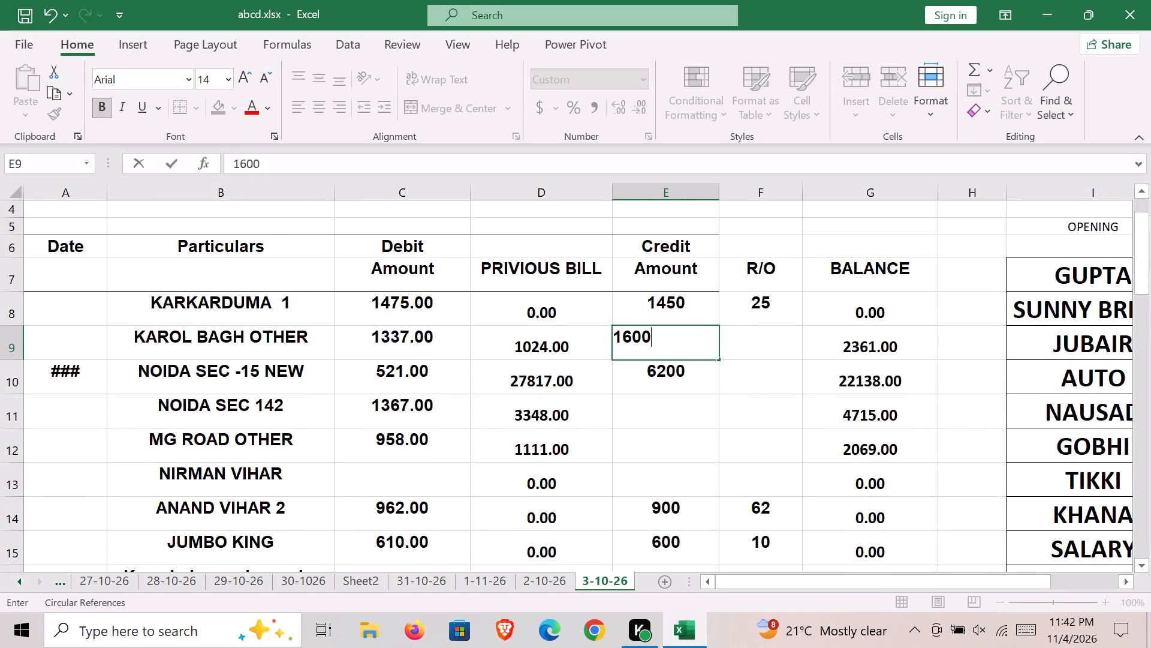
key(Right)
Record a Credit Amount of 1050 and an R/O of 61 for MG ROAD OTHER in row 12.
key(Down)
key(Left)
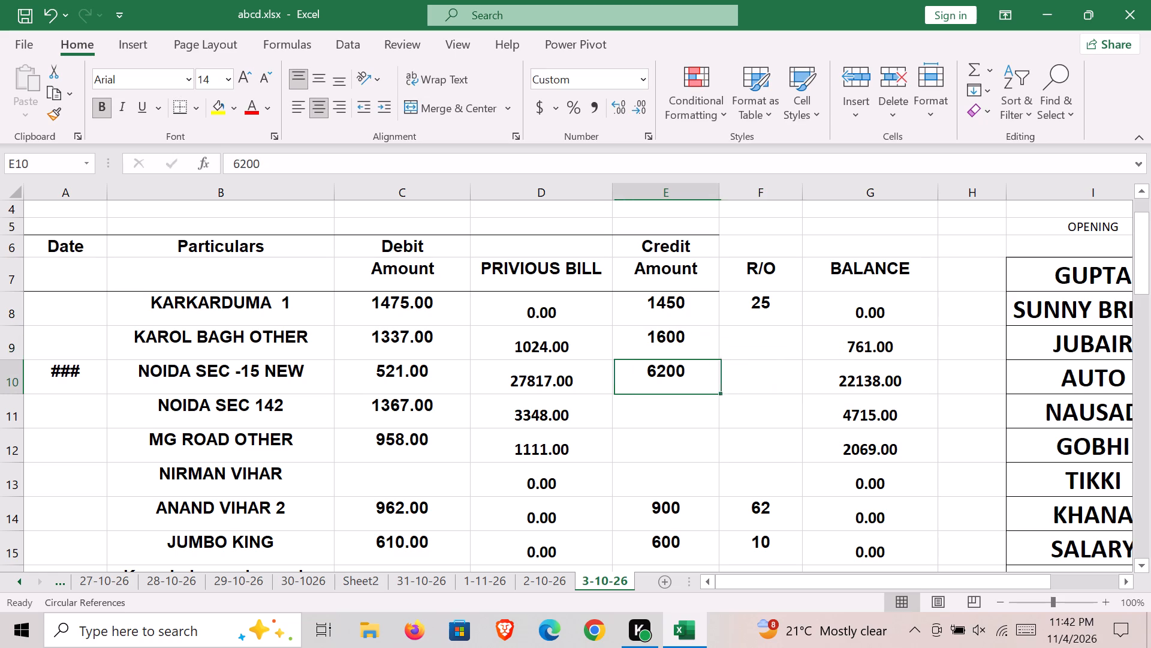
key(Down)
key(Down)
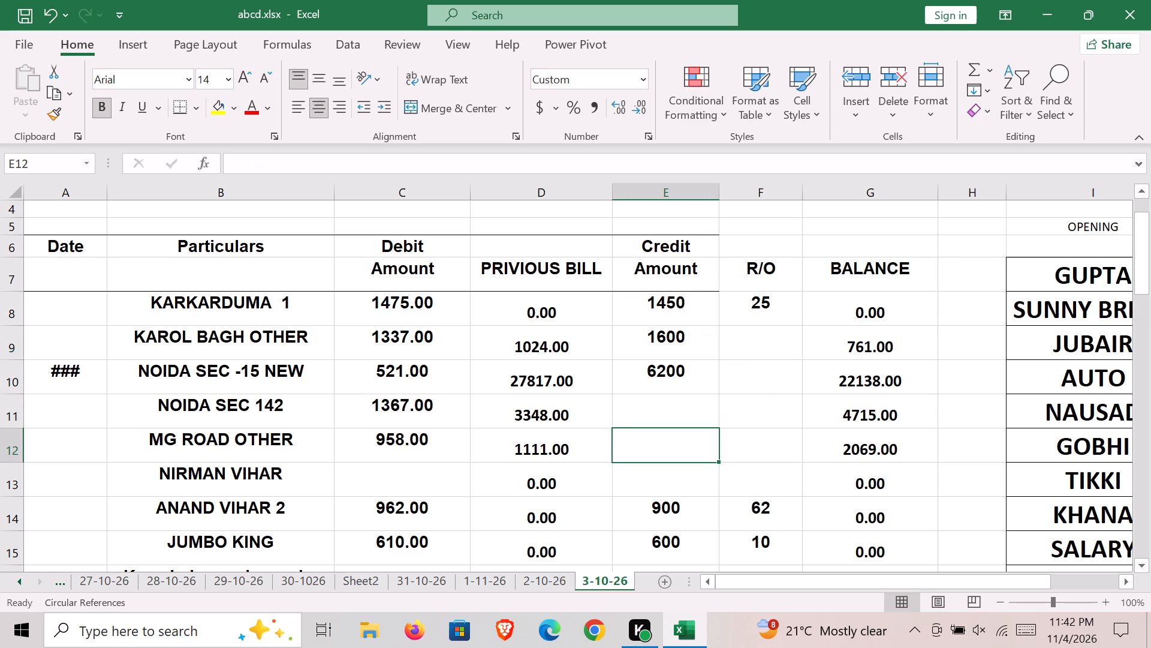
text(1050)
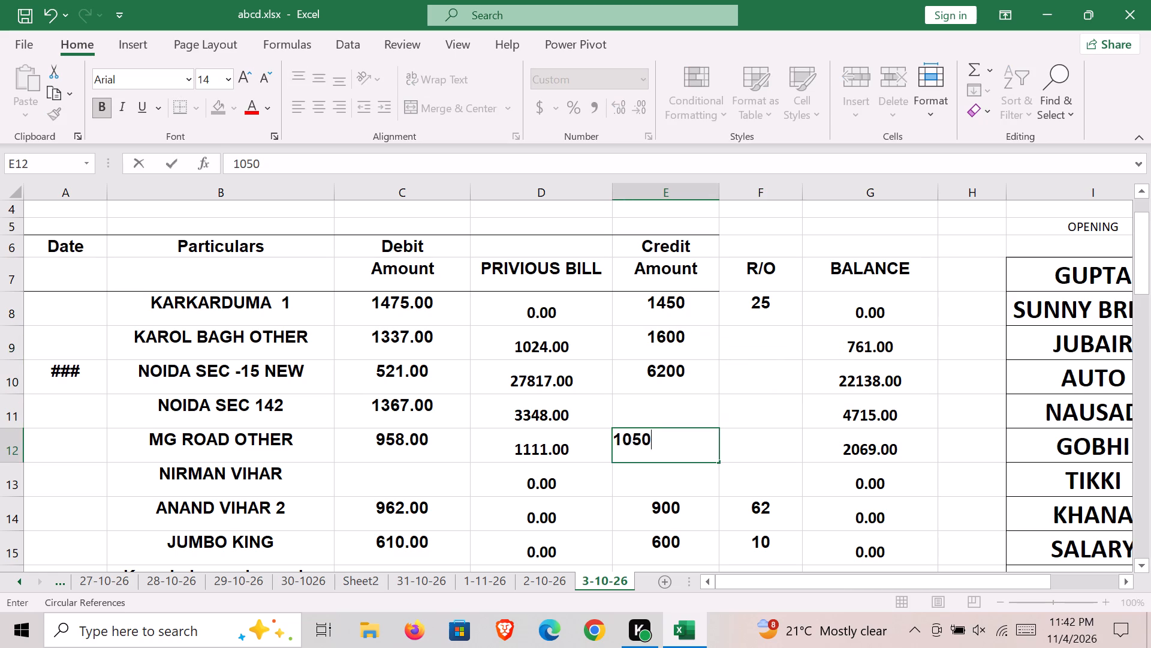
key(Right)
text(61)
key(Down)
Record a Credit Amount of 1350 and an R/O of 11 for LALQILA NEW in row 17.
key(Left)
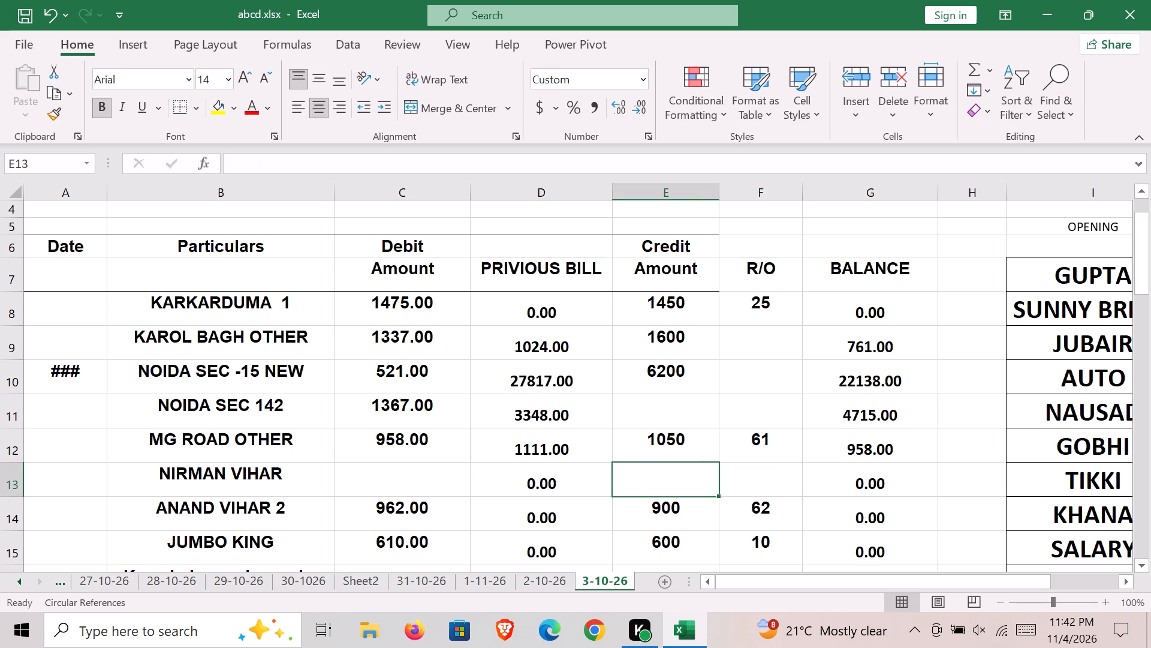
key(Down)
key(Down)
key(Down)
key(Down)
key(Down)
key(Down)
key(Down)
key(Up)
key(Up)
key(Up)
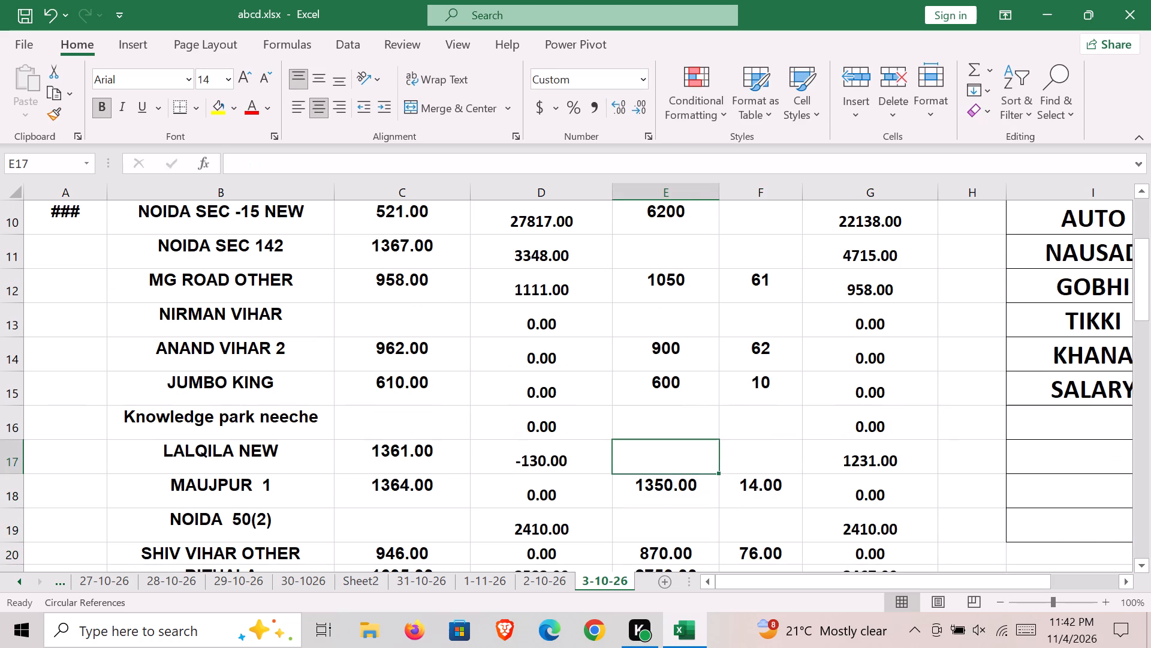
text(1350)
key(Right)
text(11)
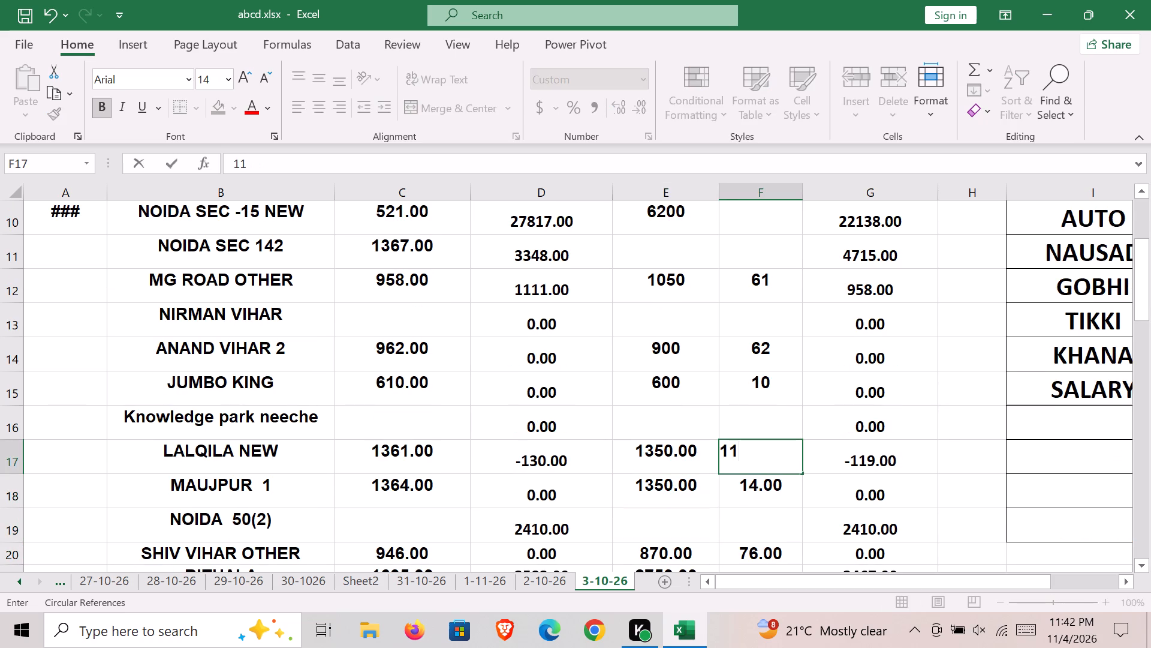
key(Down)
Review the Credit Amount column between rows 11 and 29 for outlets that still need a payment entry.
key(Left)
key(Down)
key(Down)
key(Down)
key(Down)
key(Down)
key(Down)
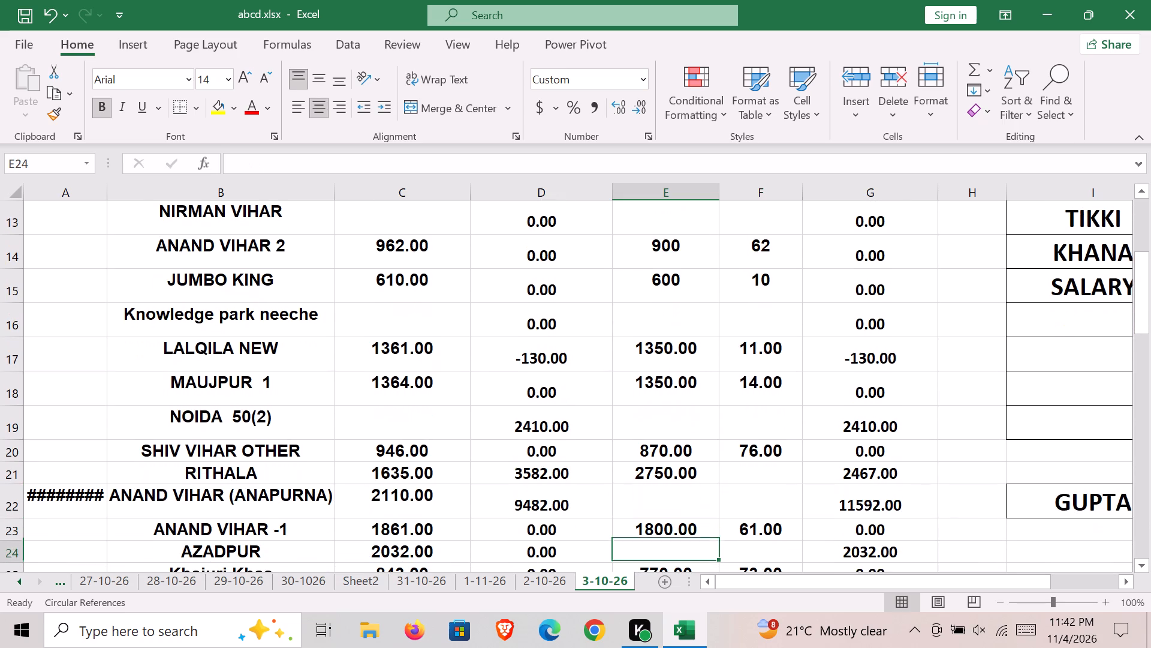
key(Down)
key(Down)
key(Down)
key(Down)
key(Down)
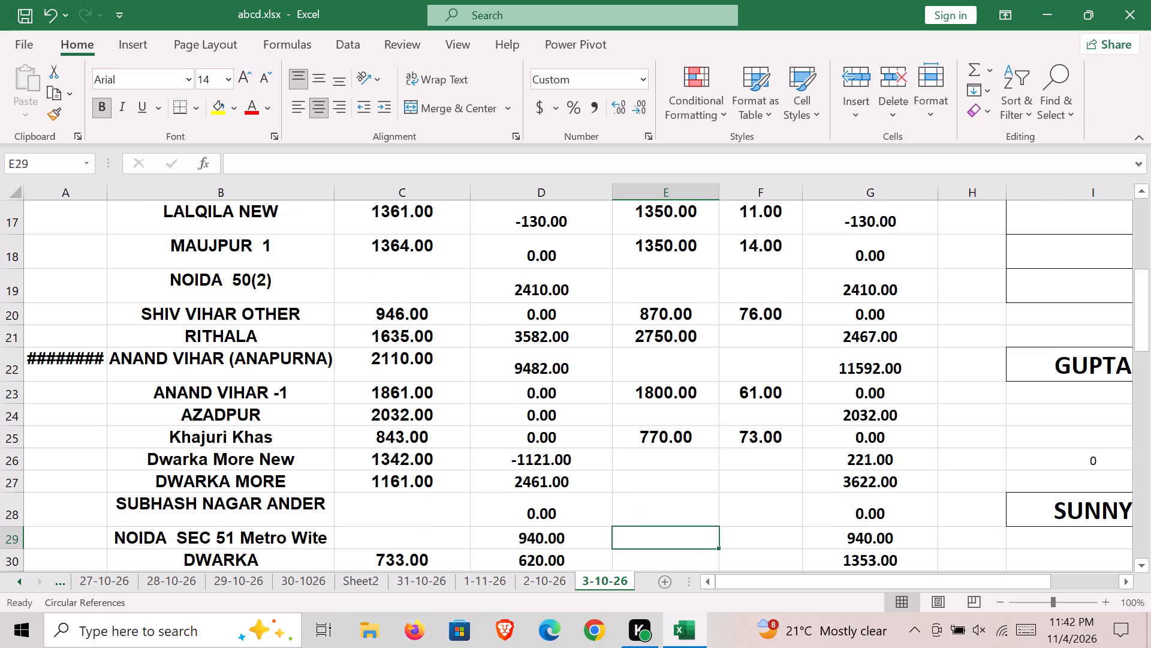
key(Up)
key(Up)
key(Up)
key(Up)
key(Up)
key(Up)
key(Up)
key(Up)
key(Up)
key(Up)
key(Up)
key(Up)
key(Up)
key(Up)
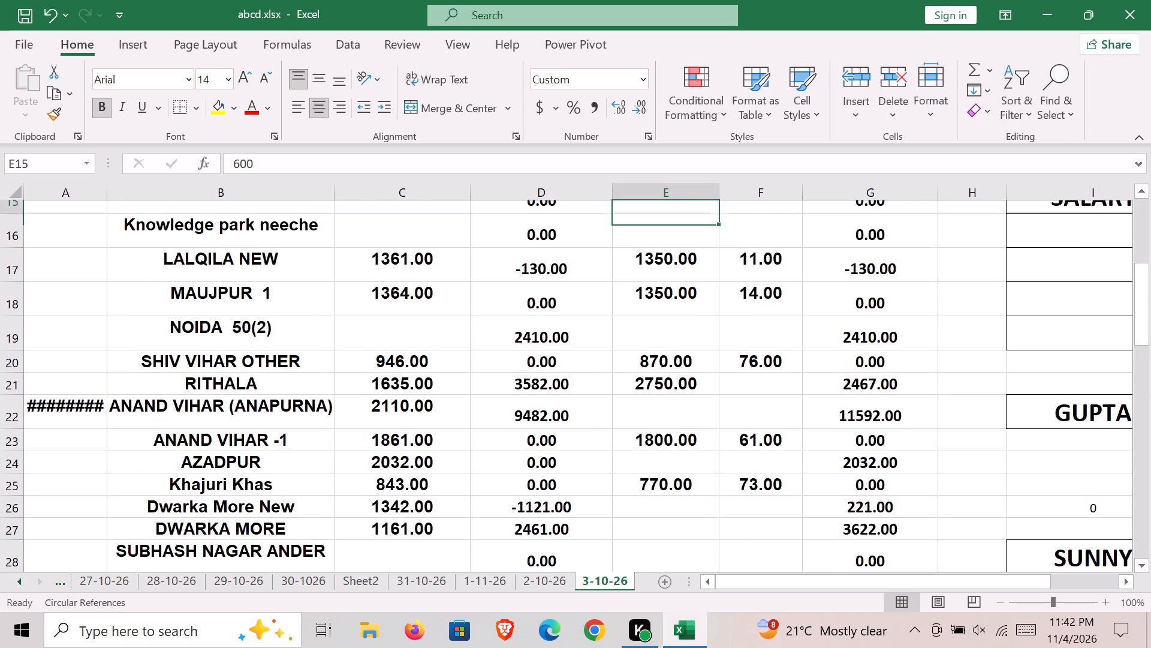
key(Up)
key(Up)
key(Up)
key(Up)
key(Down)
key(Down)
key(Down)
key(Down)
key(Down)
key(Down)
key(Down)
key(Down)
key(Down)
key(Down)
key(Down)
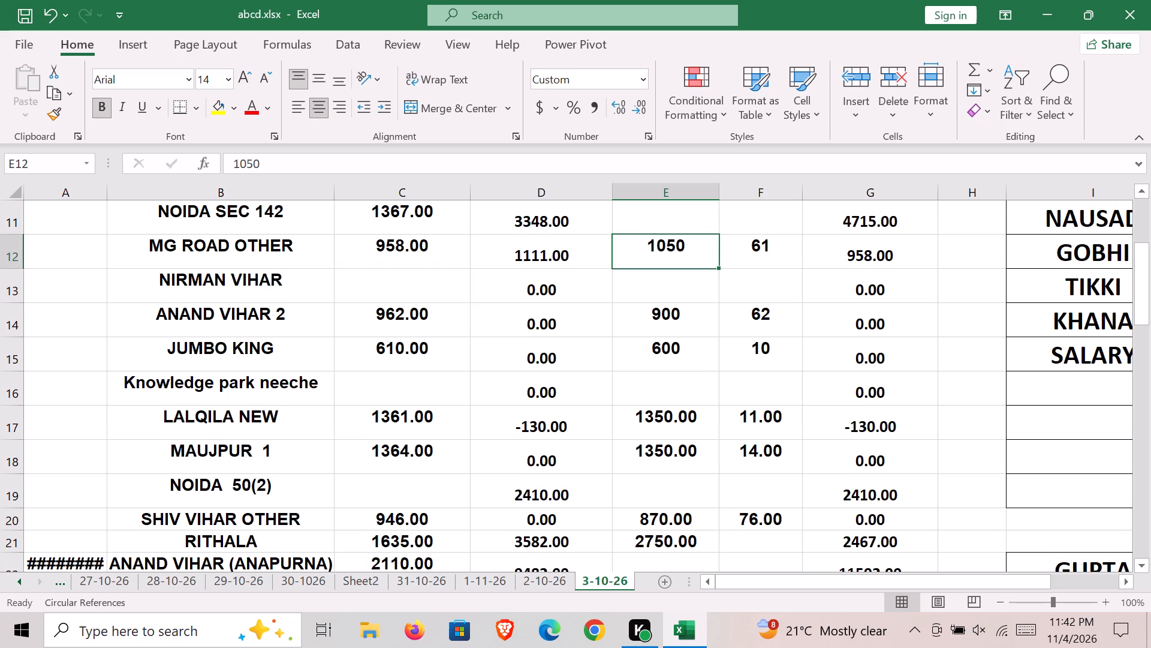
key(Up)
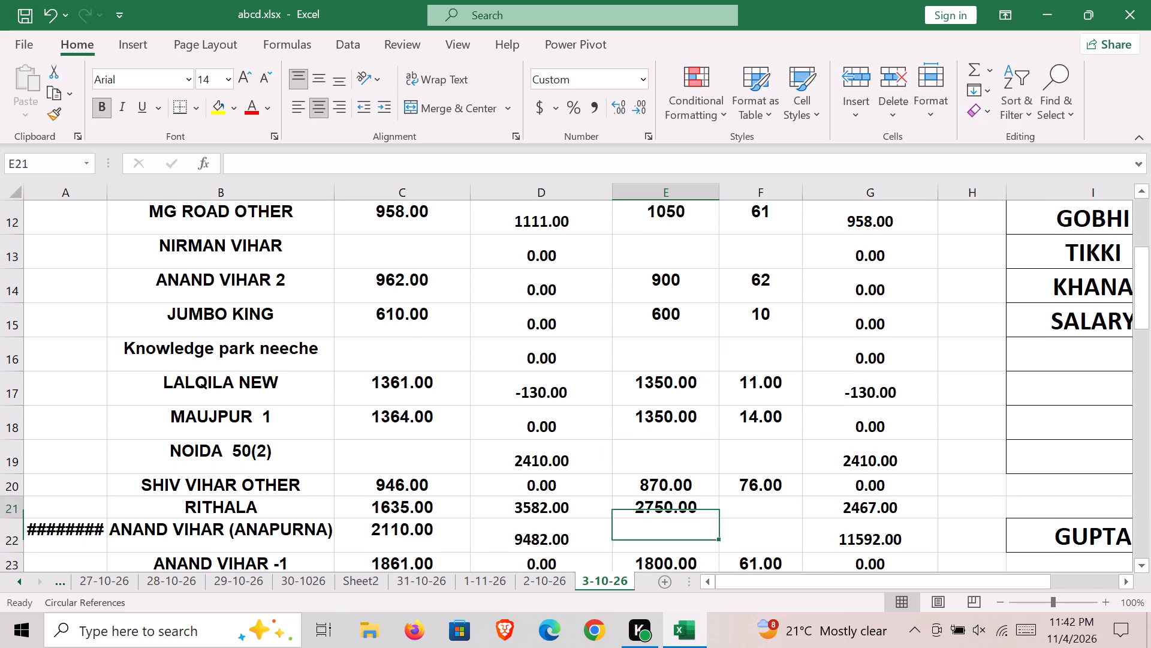
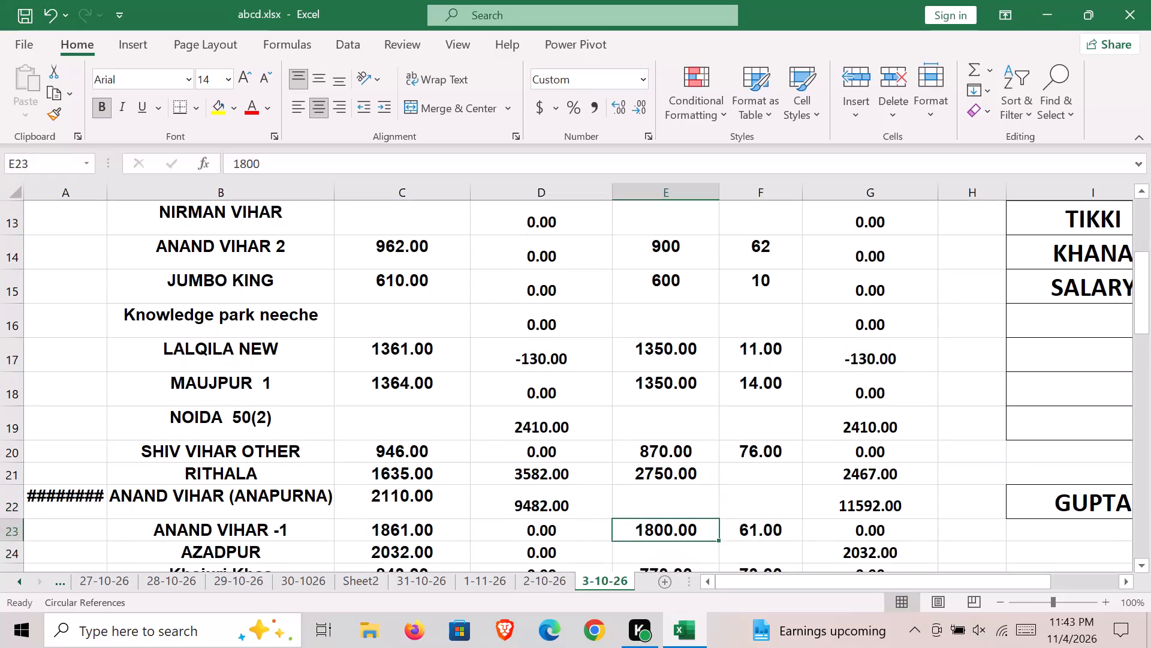
Check the blank Credit Amount for ANAND VIHAR (ANAPURNA) in row 22, consult the 28-10-26 and 29-10-26 sheets, and return to 3-10-26.
key(Down)
key(Down)
key(Up)
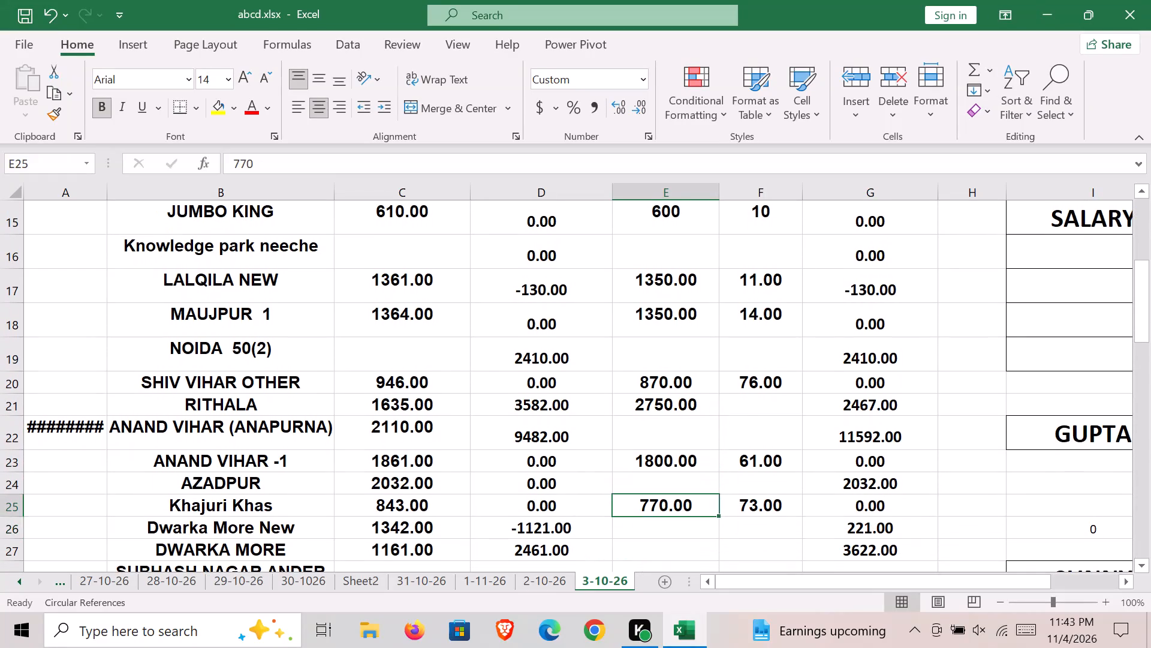
key(Up)
key(Up)
key(Up)
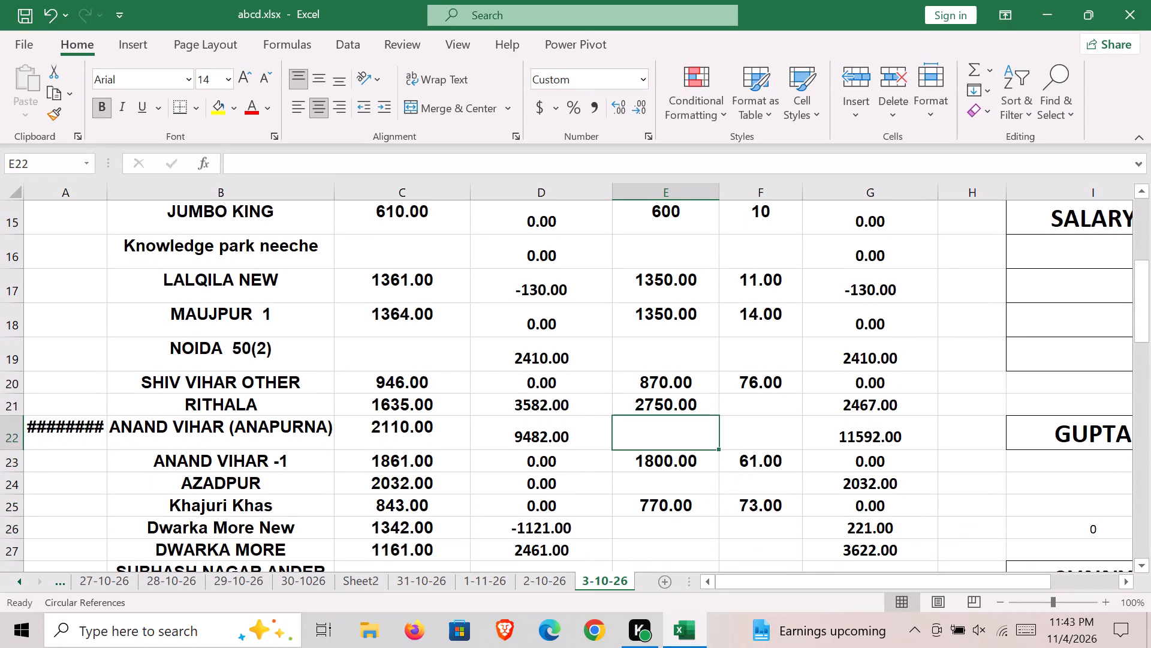
click(167, 583)
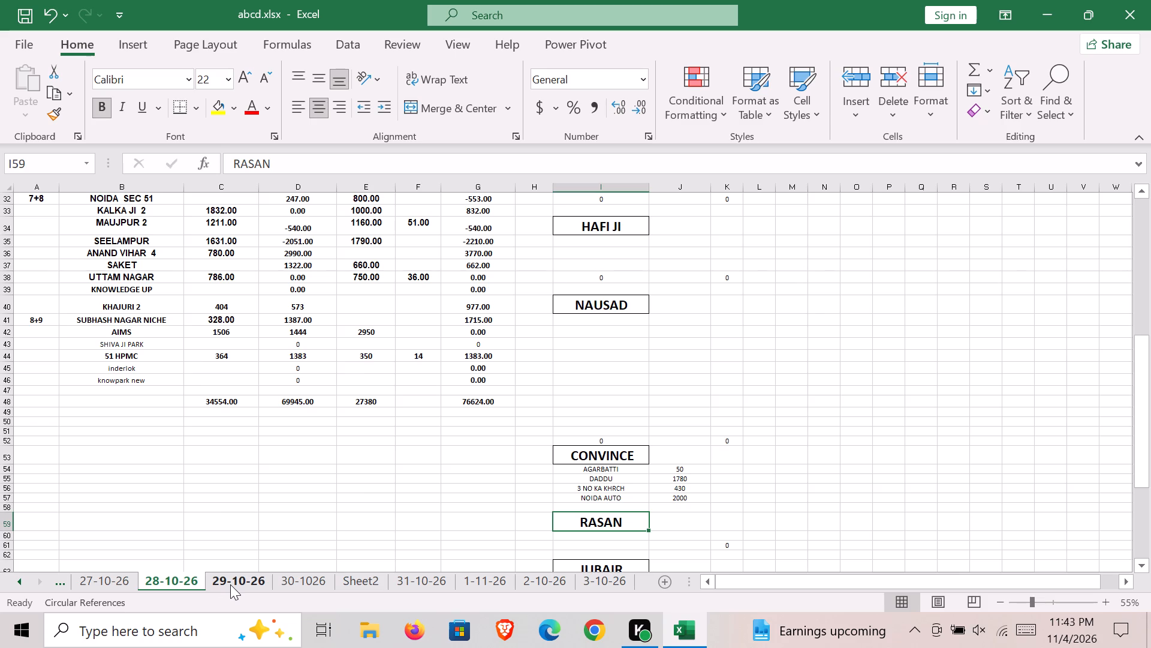
click(230, 584)
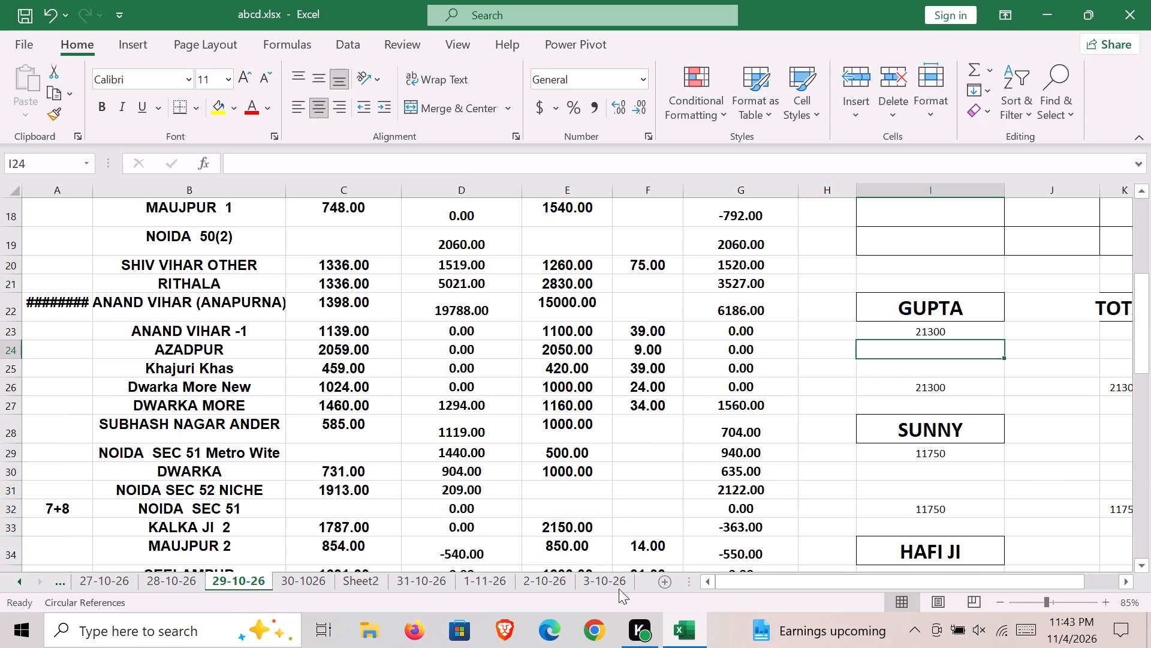
click(594, 582)
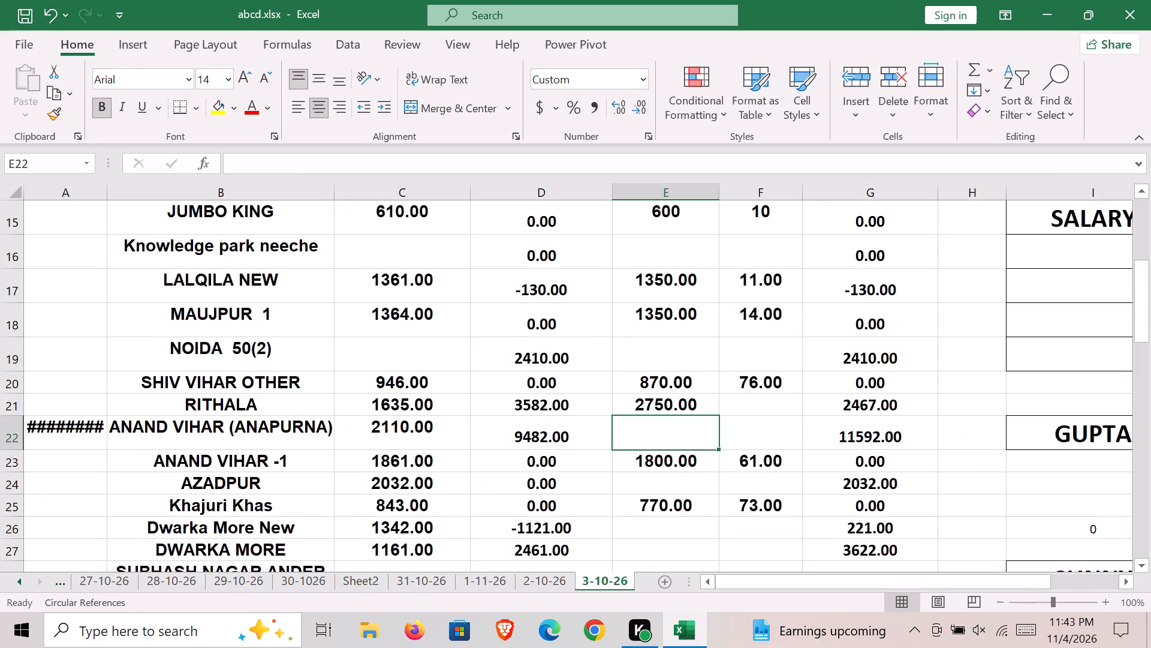
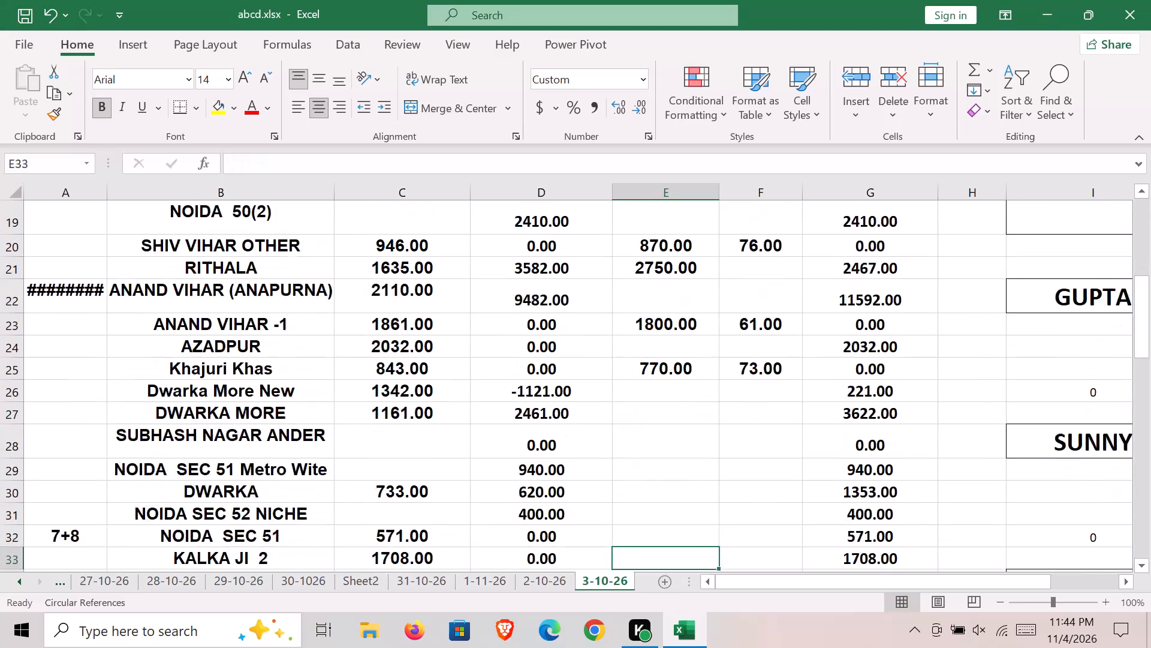
Enter 1000 as the Credit Amount for SUBHASH NAGAR ANDER in row 28.
key(Up)
key(Up)
key(Up)
key(Up)
key(Up)
key(Up)
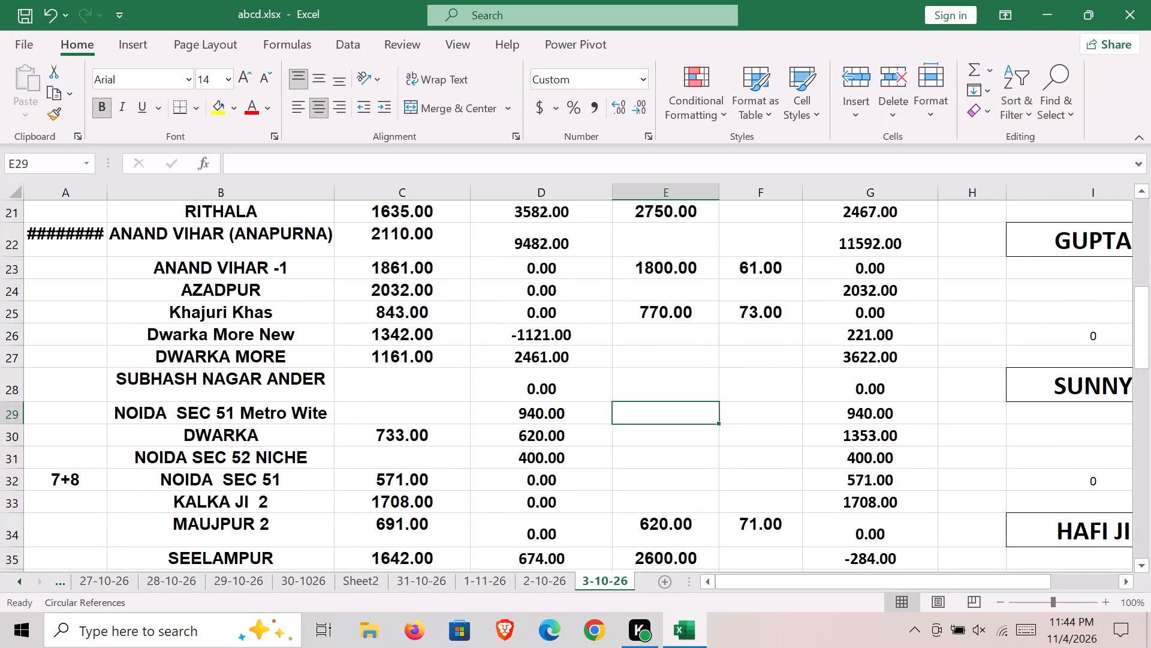
key(Up)
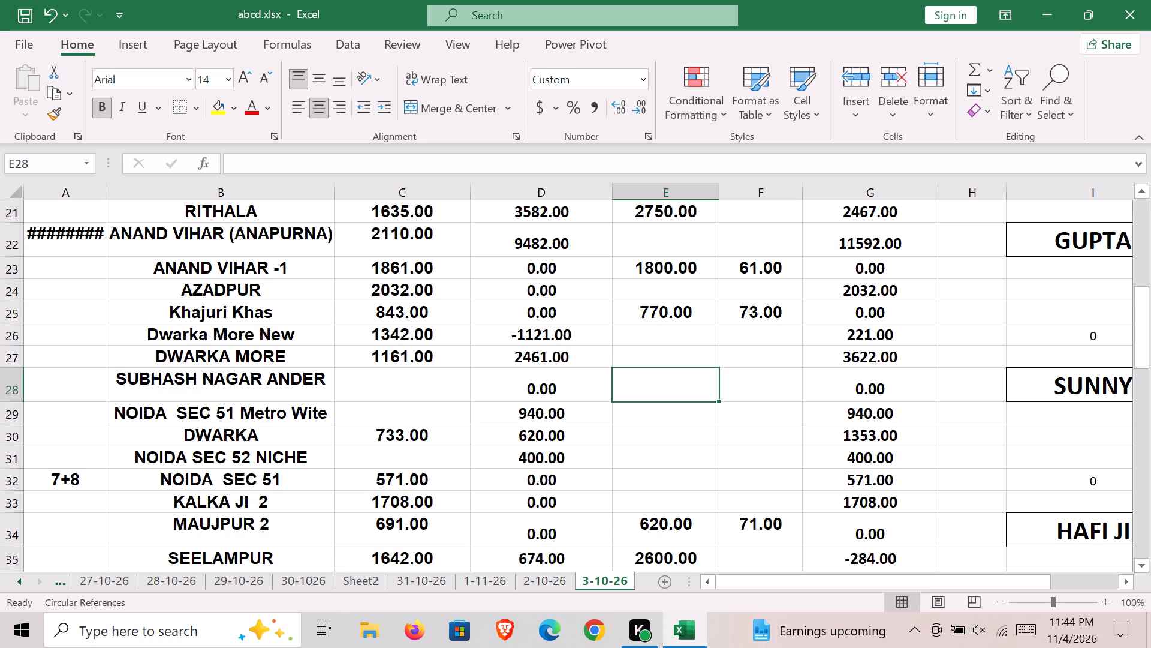
text(1000)
key(Down)
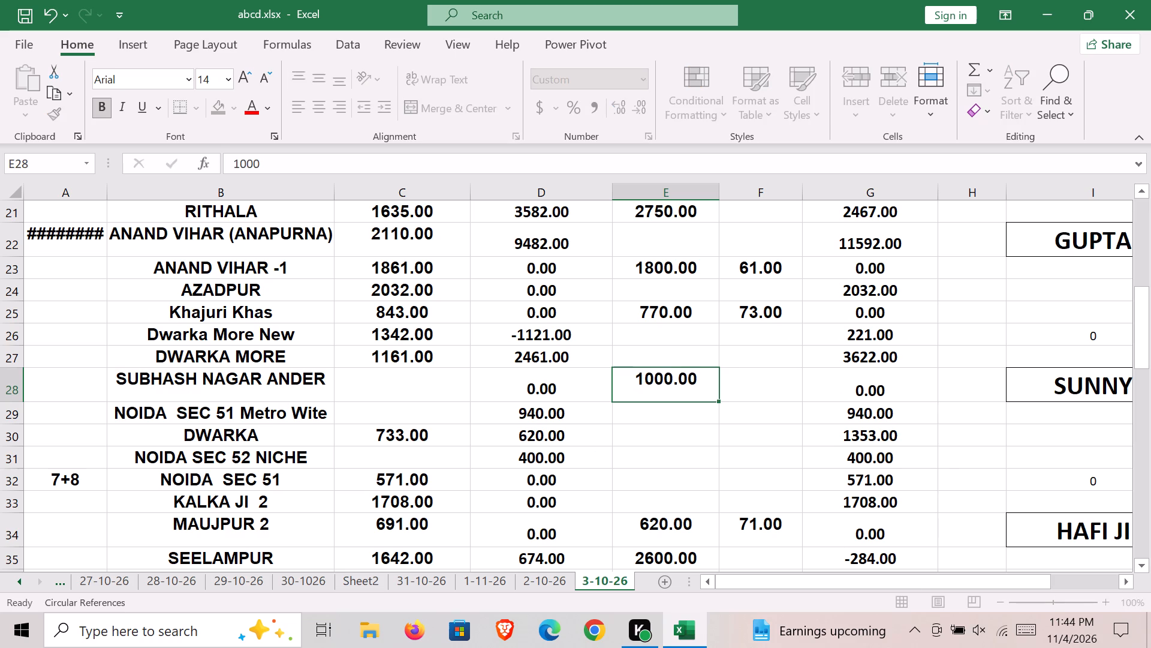
Enter a Credit Amount of 500 and an R/O value of 4 for UTTAM NAGAR in row 38.
key(Down)
key(Down)
key(Down)
key(Down)
key(Down)
key(Down)
key(Down)
key(Down)
key(Down)
key(Down)
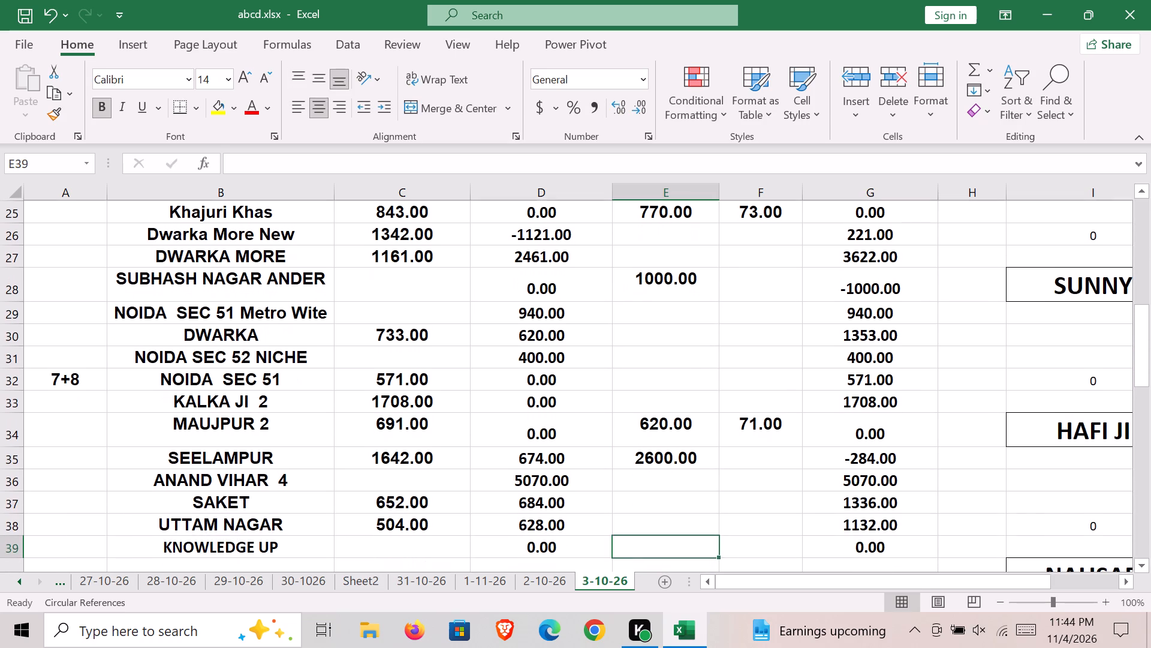
key(Up)
text(500)
key(Right)
key(4)
key(Down)
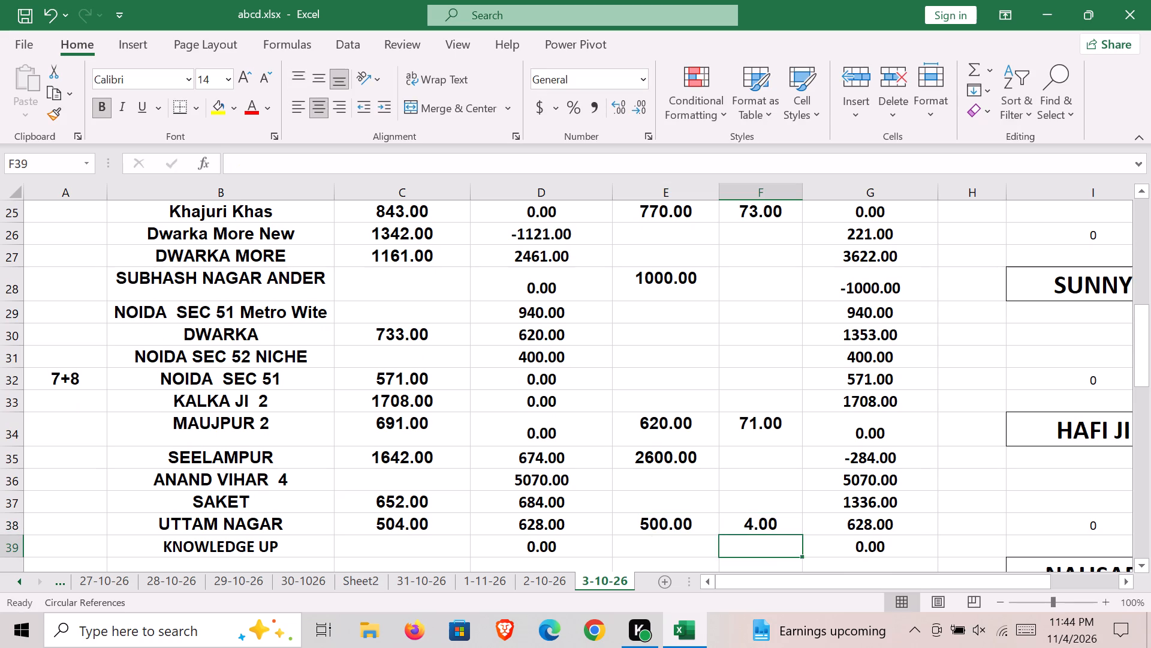
Enter 1000 as the Credit Amount for DWARKA in row 30.
key(Left)
key(Up)
key(Up)
key(Up)
key(Up)
key(Up)
key(Up)
key(Up)
key(Up)
key(Up)
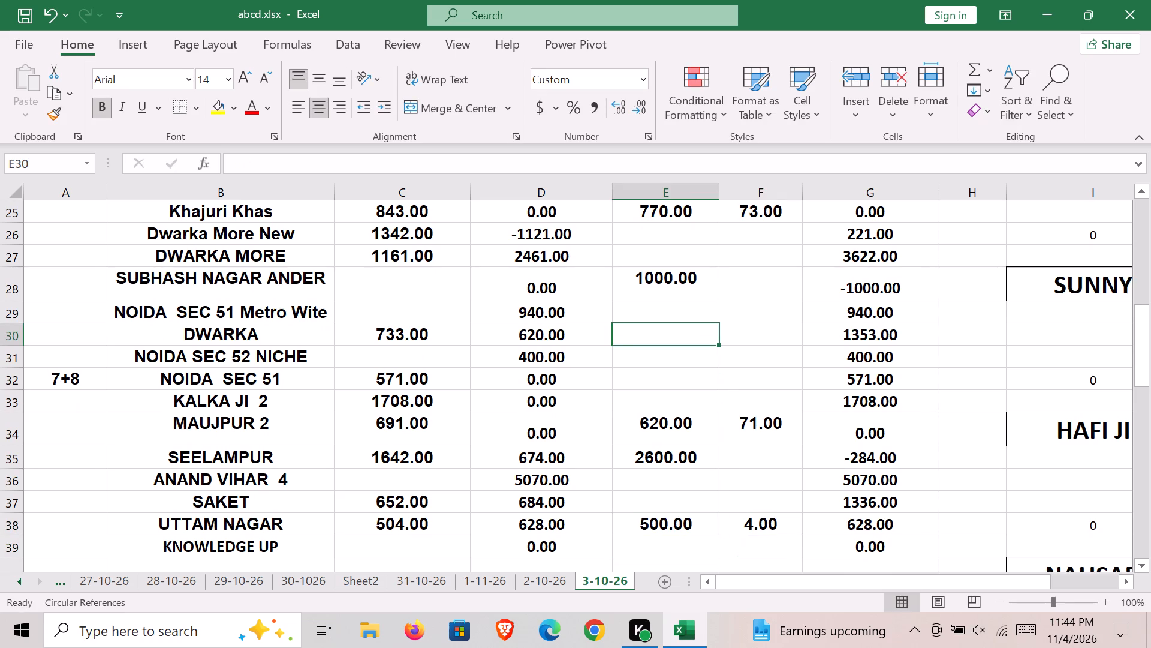
text(1000)
key(Right)
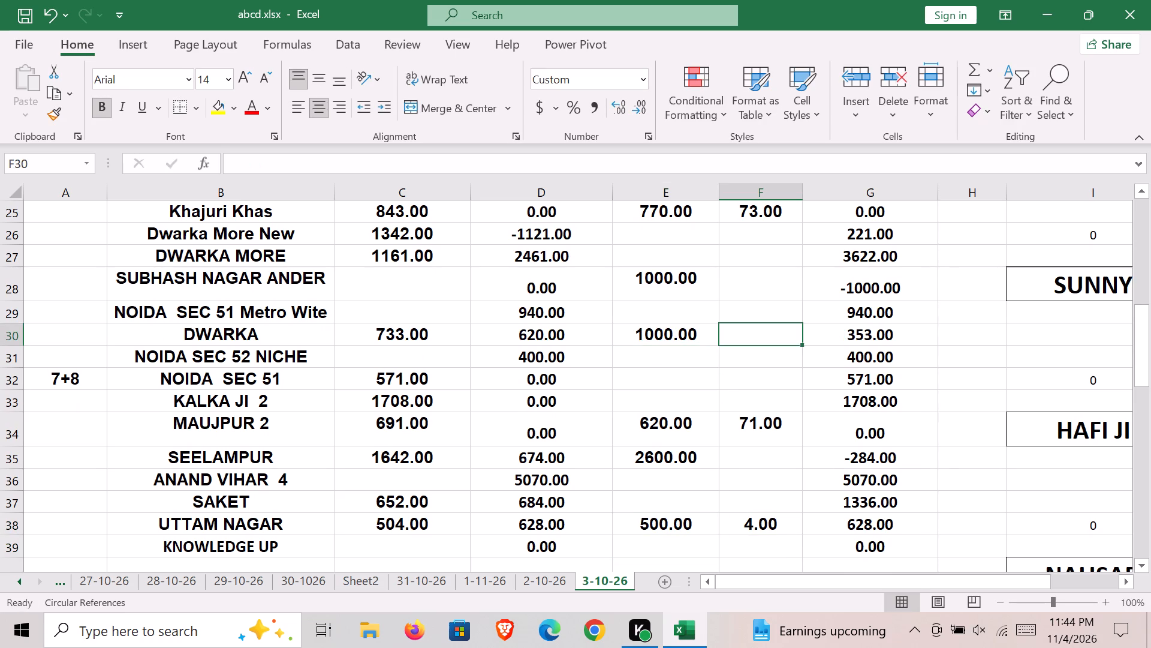
Enter 800 as the Credit Amount for SUBHASH NAGAR NICHE in row 41.
key(Up)
key(Left)
key(Up)
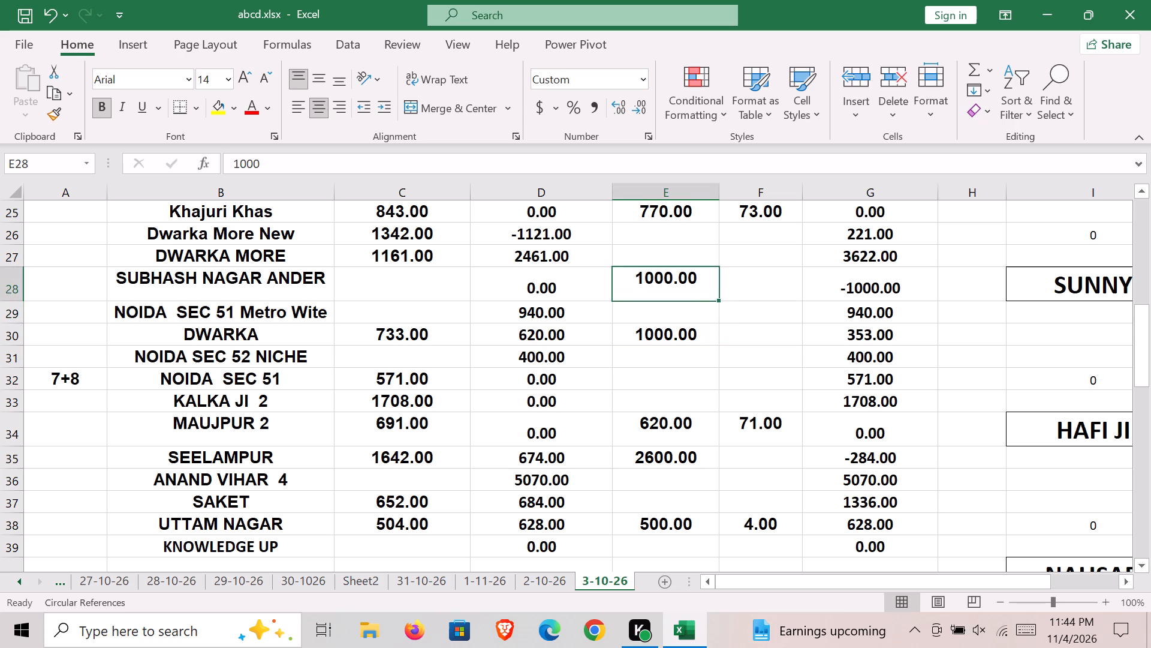
key(Down)
key(Down)
key(Down)
key(Down)
key(Down)
key(Down)
key(Down)
key(Down)
key(Down)
key(Down)
key(Down)
key(Down)
key(Down)
key(Down)
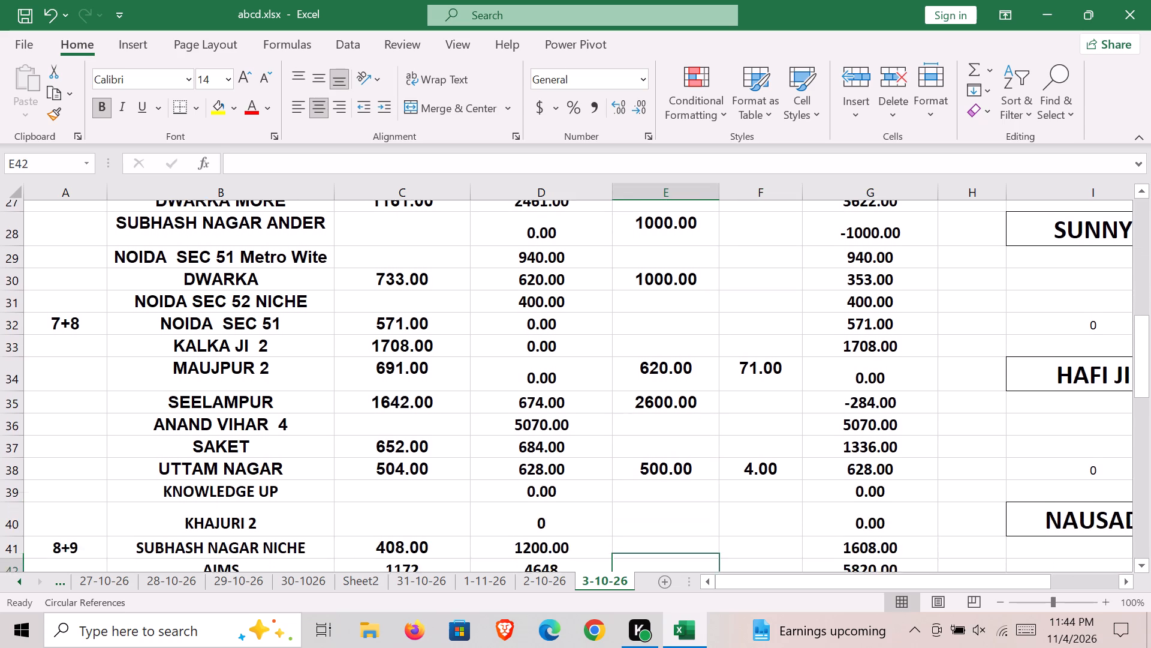
key(Down)
key(Up)
key(Up)
text(800)
key(Right)
Enter 1280 as the Credit Amount for DWARKA MORE in row 27.
key(Up)
key(Left)
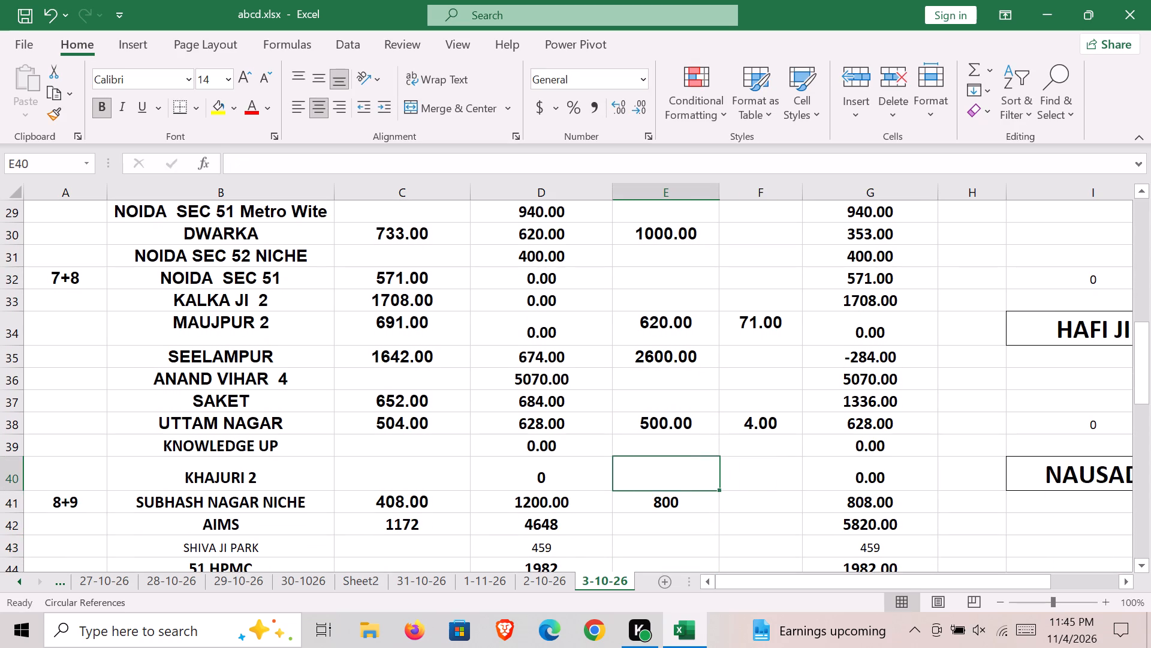
key(Up)
key(Up)
key(Up)
key(Up)
key(Up)
key(Up)
key(Up)
key(Up)
key(Up)
key(Up)
key(Up)
key(Up)
key(Up)
key(Up)
key(Up)
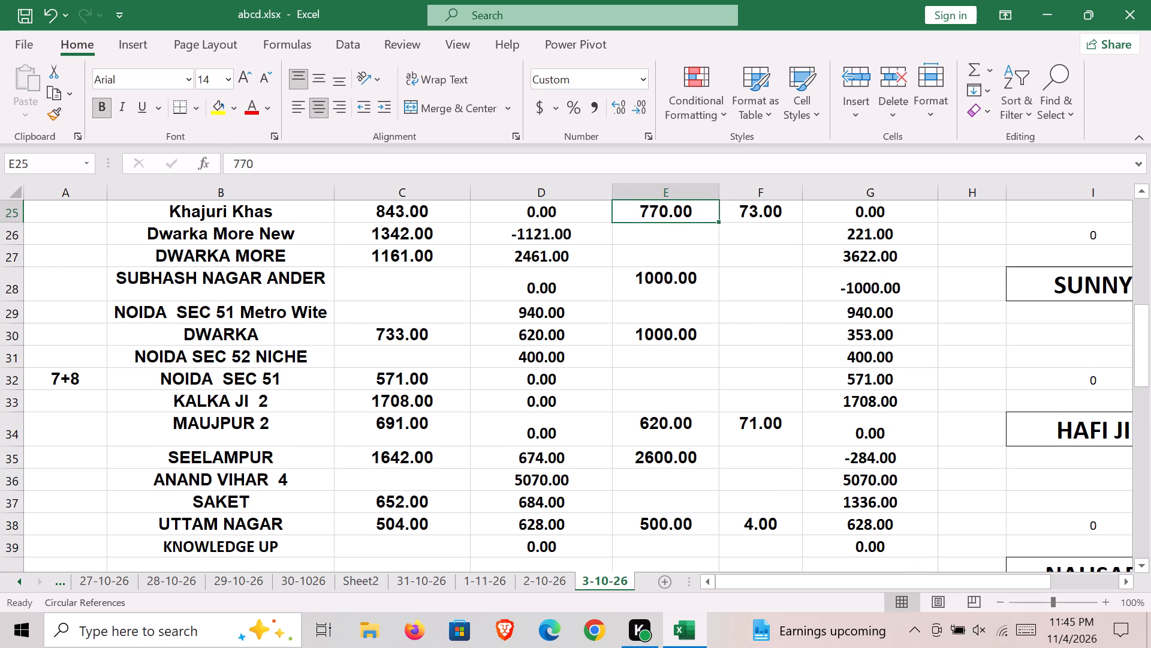
key(Up)
key(Down)
key(Down)
key(Down)
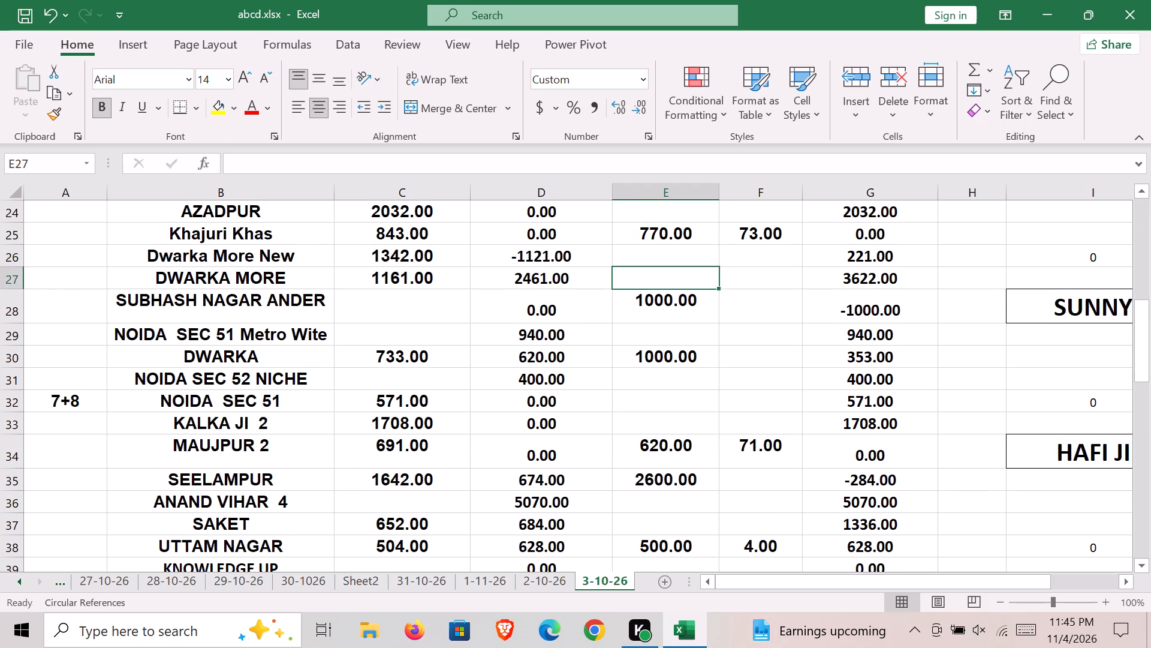
text(1280)
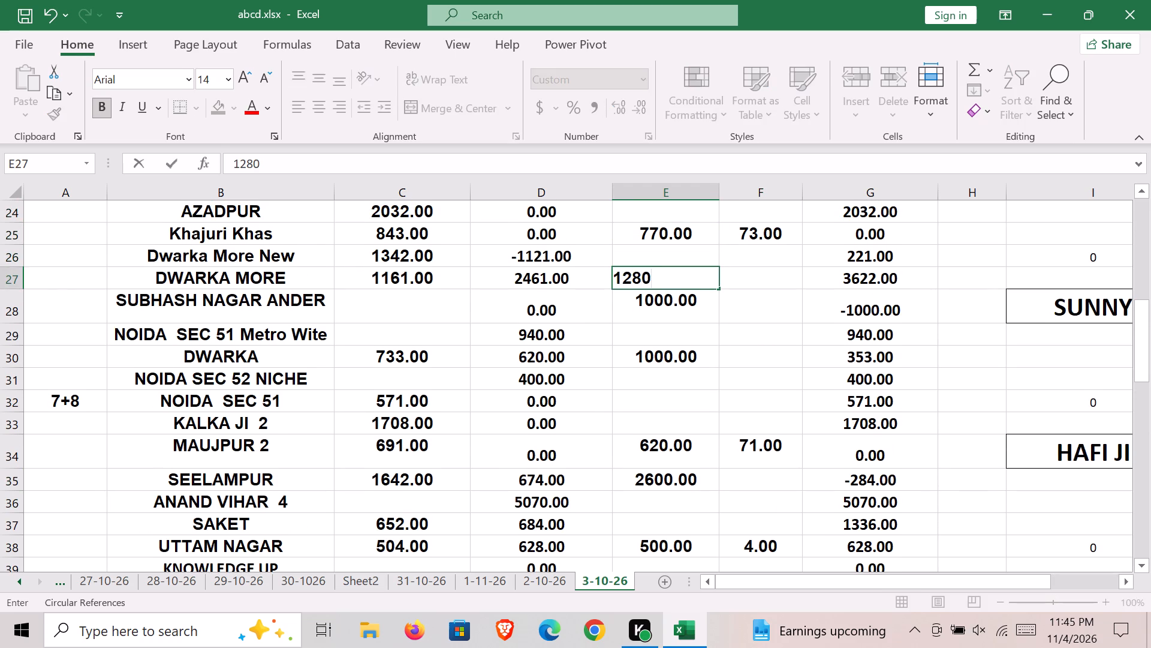
key(Right)
Enter 1600 as the Credit Amount for Dwarka More New in row 26.
key(Up)
key(Left)
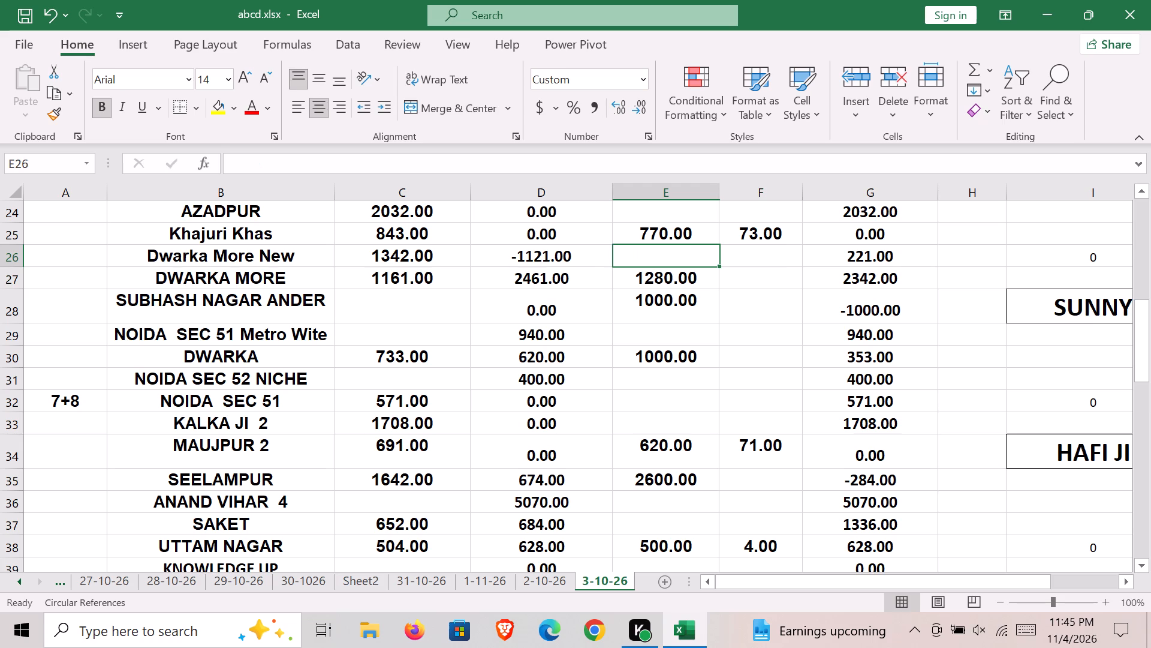
text(1600)
key(Right)
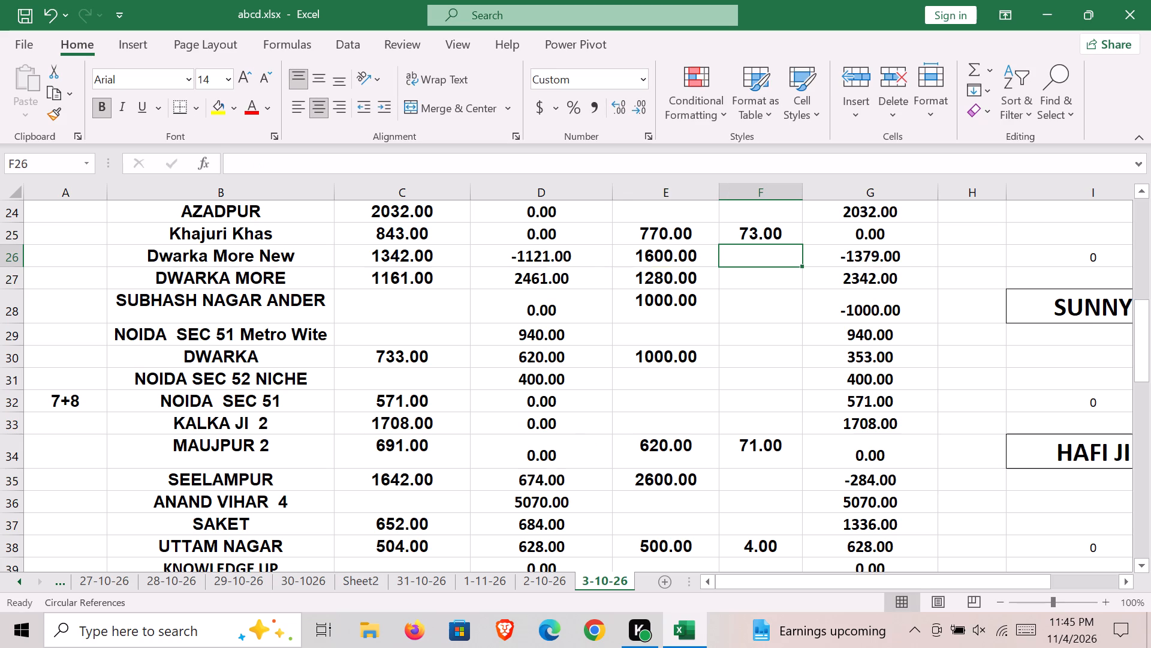
Save the workbook.
key(ctrl+s)
Enter 3820 in column I directly below the NAUSAD section heading, in row 41.
key(Right)
key(Right)
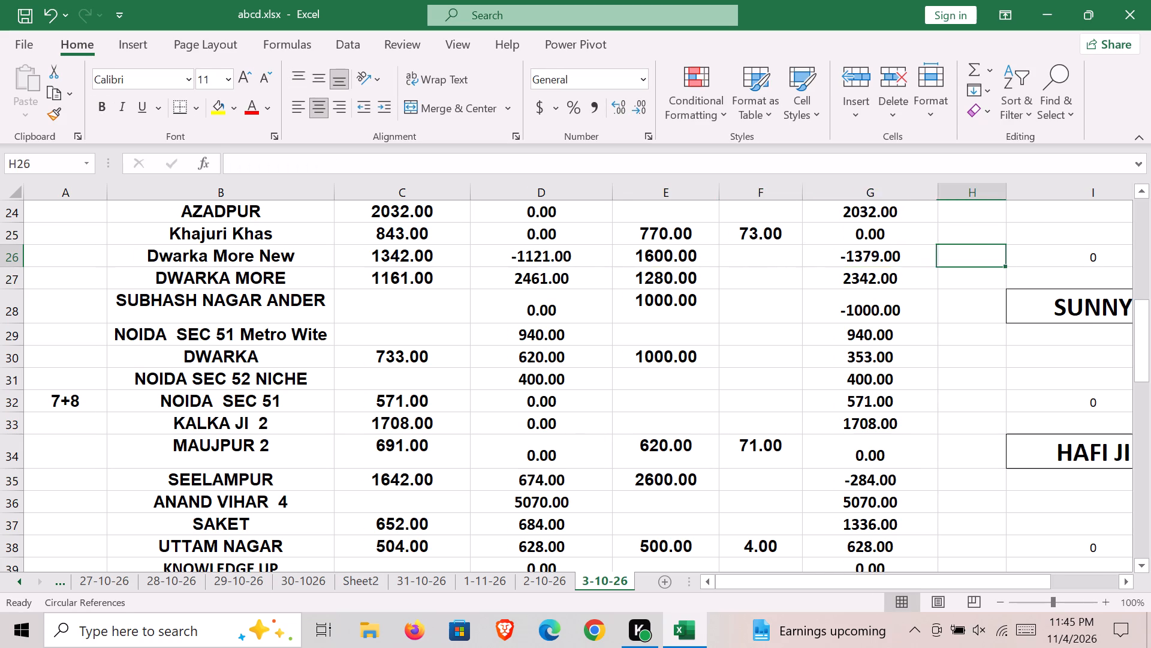
key(Right)
key(Right)
key(Left)
key(Down)
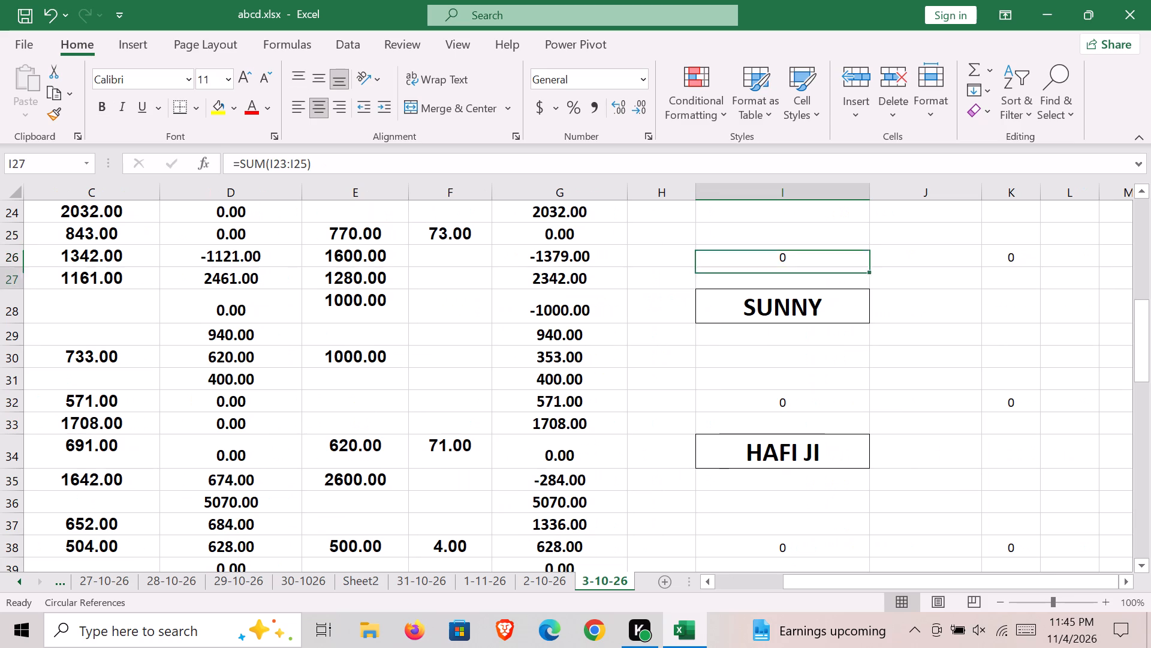
key(Down)
key(Up)
key(Up)
key(Up)
key(Up)
key(Up)
key(Up)
key(Up)
key(Up)
key(Up)
key(Up)
key(Up)
key(Up)
key(Up)
key(Up)
key(Up)
key(Up)
key(Up)
key(Down)
key(Down)
key(Down)
key(Down)
key(Down)
key(Down)
key(Down)
key(Down)
key(Down)
key(Down)
key(Down)
key(Down)
key(Down)
key(Down)
key(Down)
key(Down)
key(Down)
key(Down)
key(Down)
key(Down)
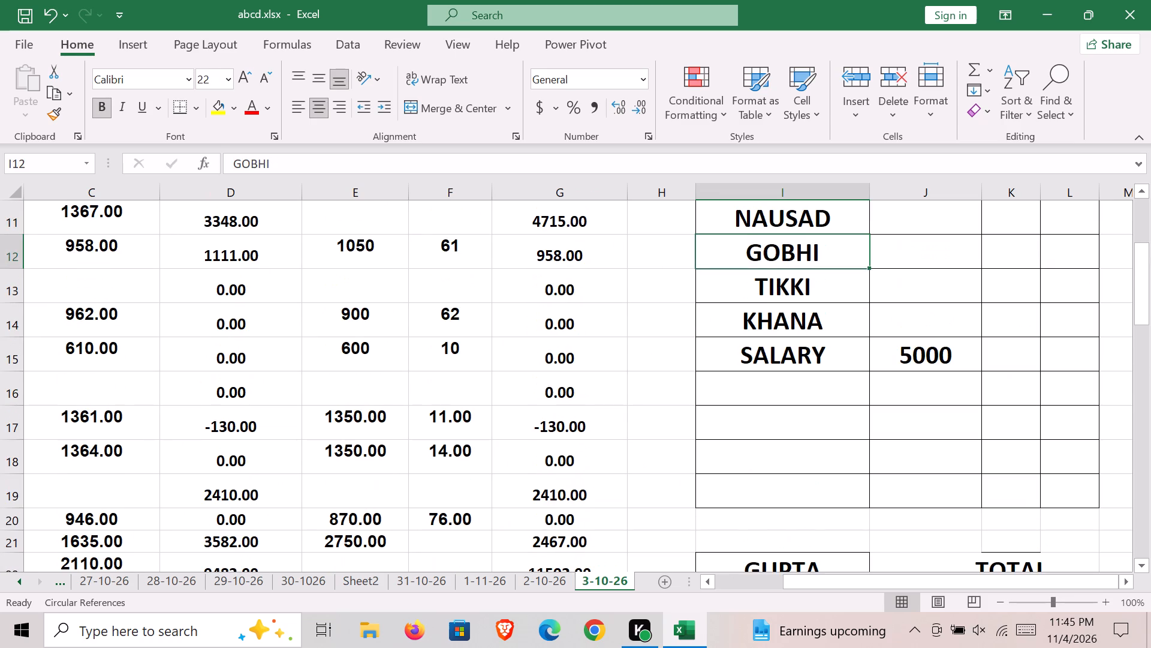
key(Down)
key(Down)
key(Down)
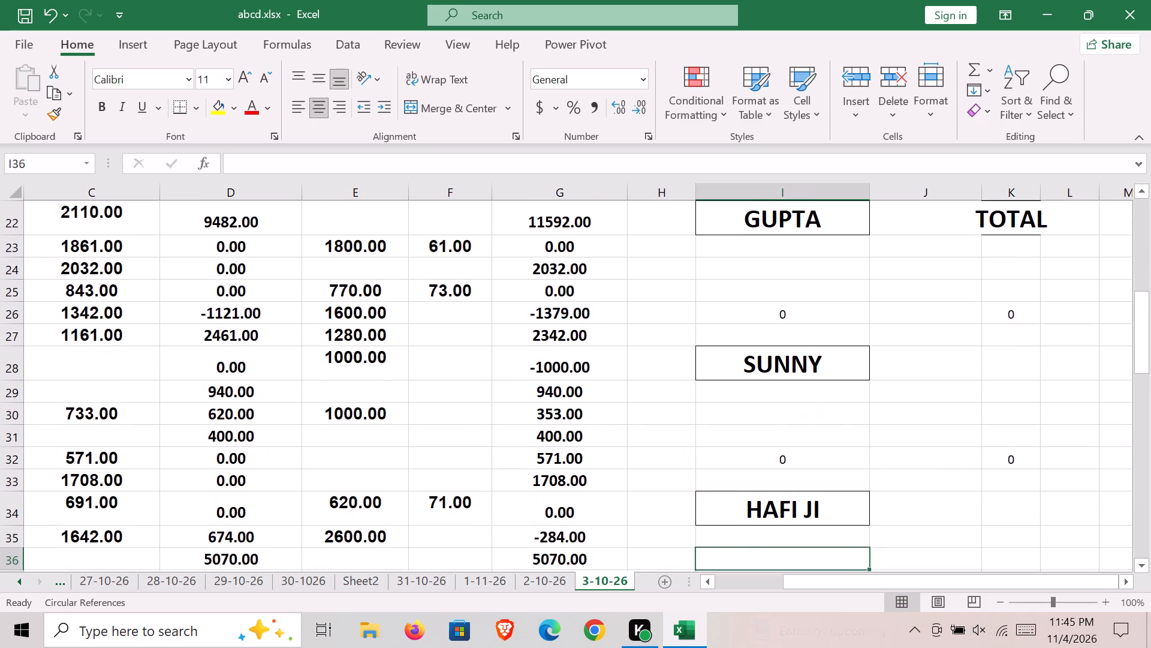
key(Down)
key(Down)
key(Down)
key(Down)
key(Down)
key(Down)
key(Up)
key(Up)
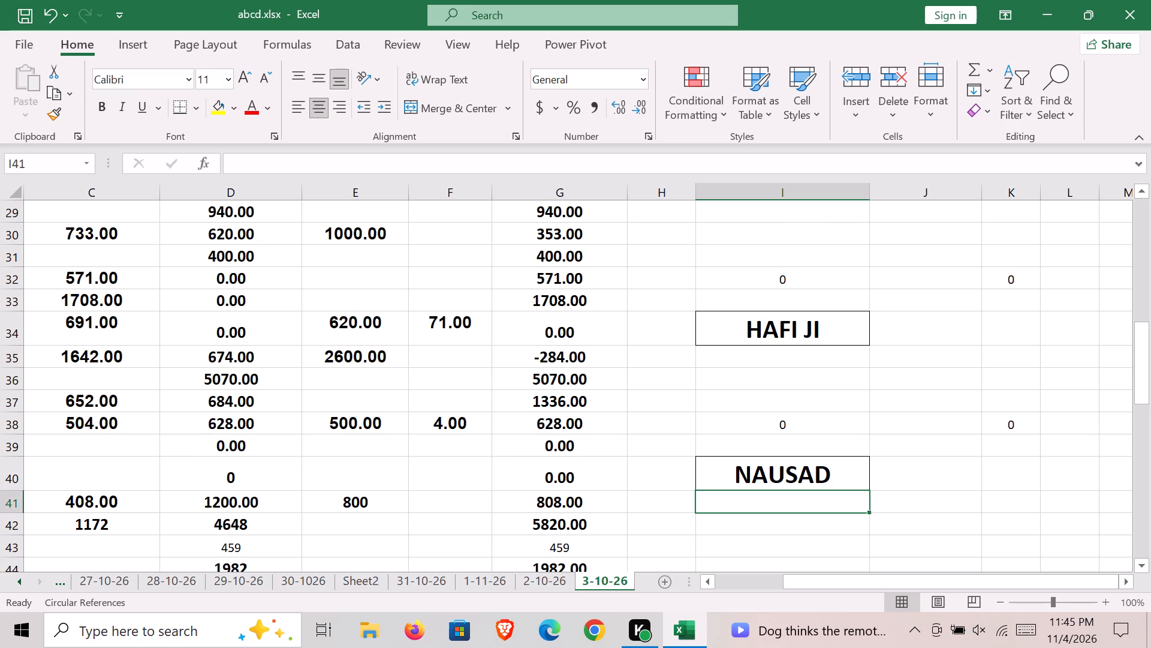
text(3820)
key(Down)
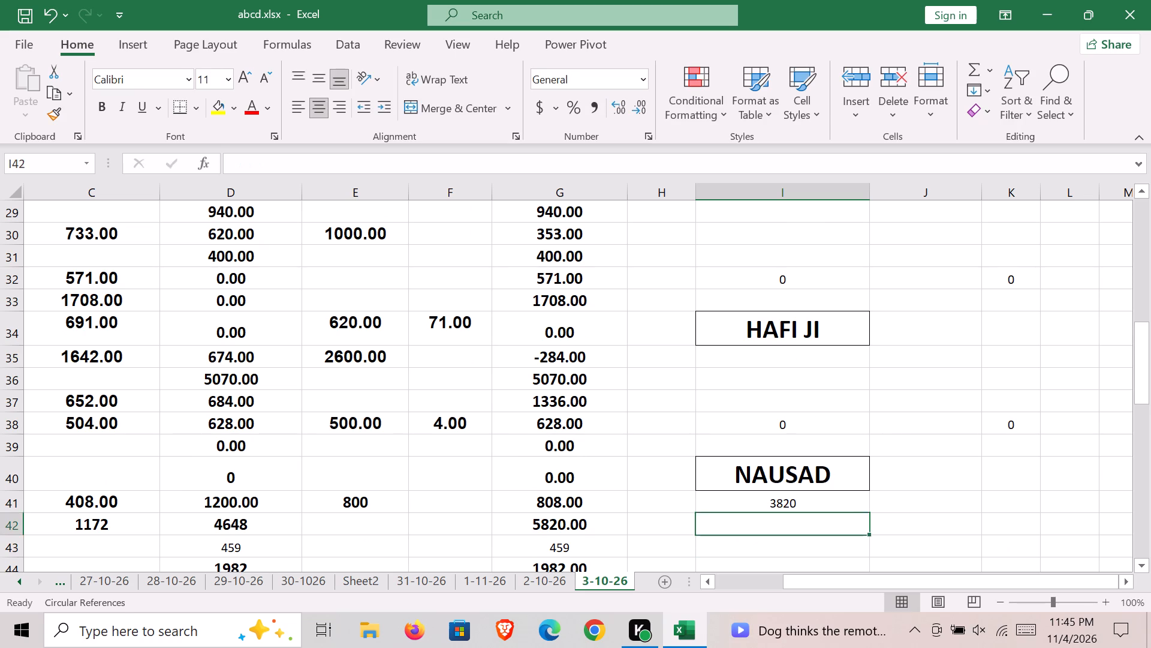
Enter 20000 in column I directly below the JUBAIR section heading, in row 64.
key(Down)
key(Down)
key(Down)
key(Down)
key(Down)
key(Down)
key(Down)
key(Down)
key(Down)
key(Down)
key(Down)
key(Down)
key(Down)
key(Down)
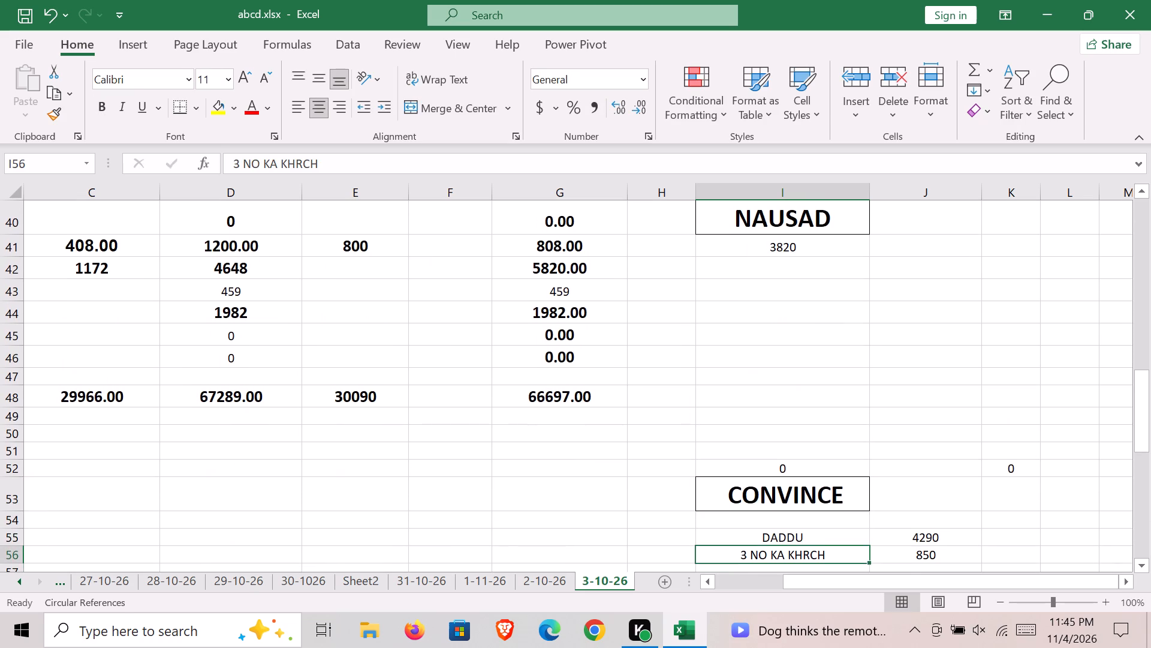
key(Down)
key(Down)
key(Down)
key(Down)
key(Down)
key(Down)
key(Down)
key(Down)
key(Down)
key(Down)
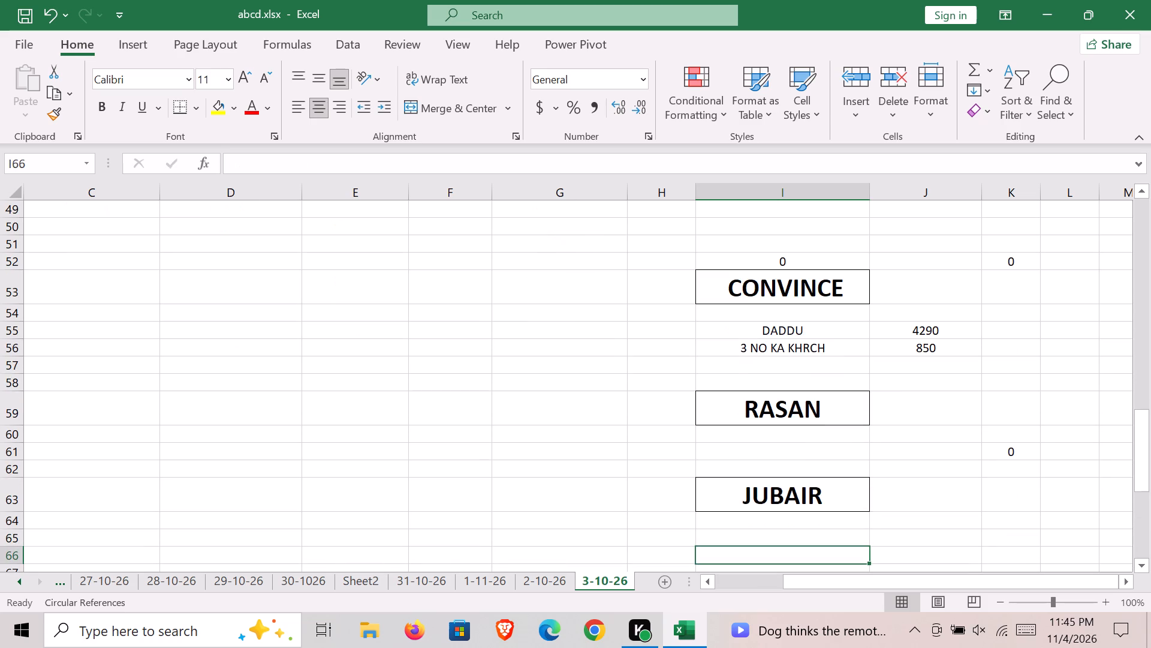
key(Up)
key(Up)
text(20000)
key(Up)
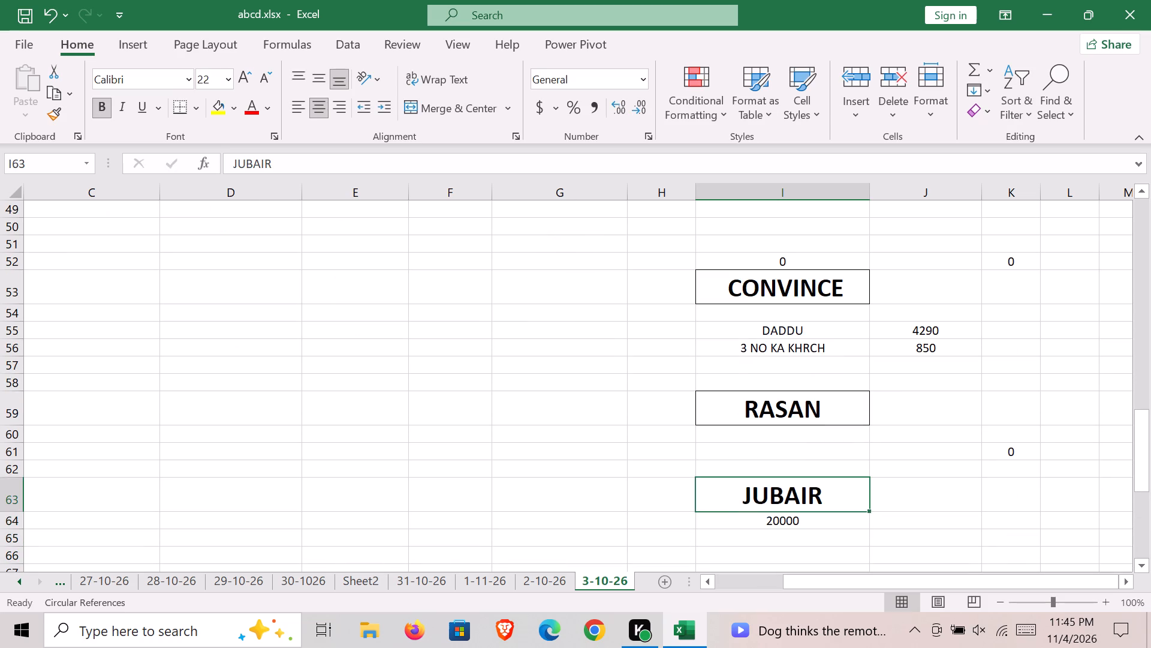
Review the DADDU and 3 NO KA KHRCH amounts under the CONVINCE section heading.
key(Up)
key(Up)
key(Up)
key(Up)
key(Up)
key(Up)
key(Up)
key(Up)
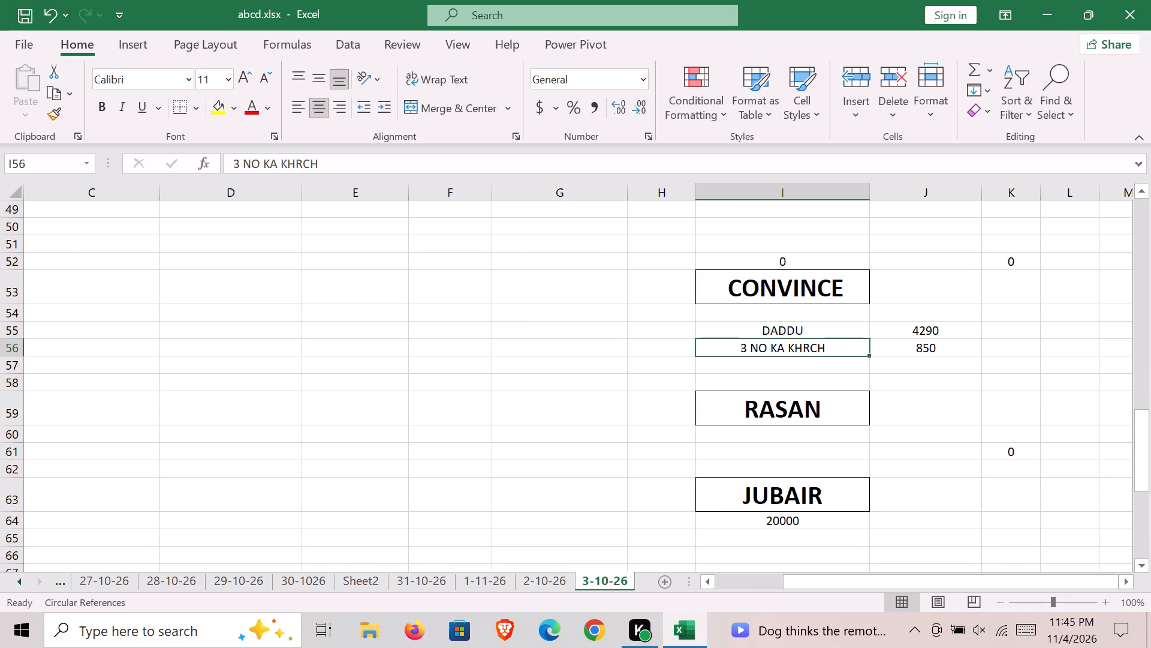
key(Right)
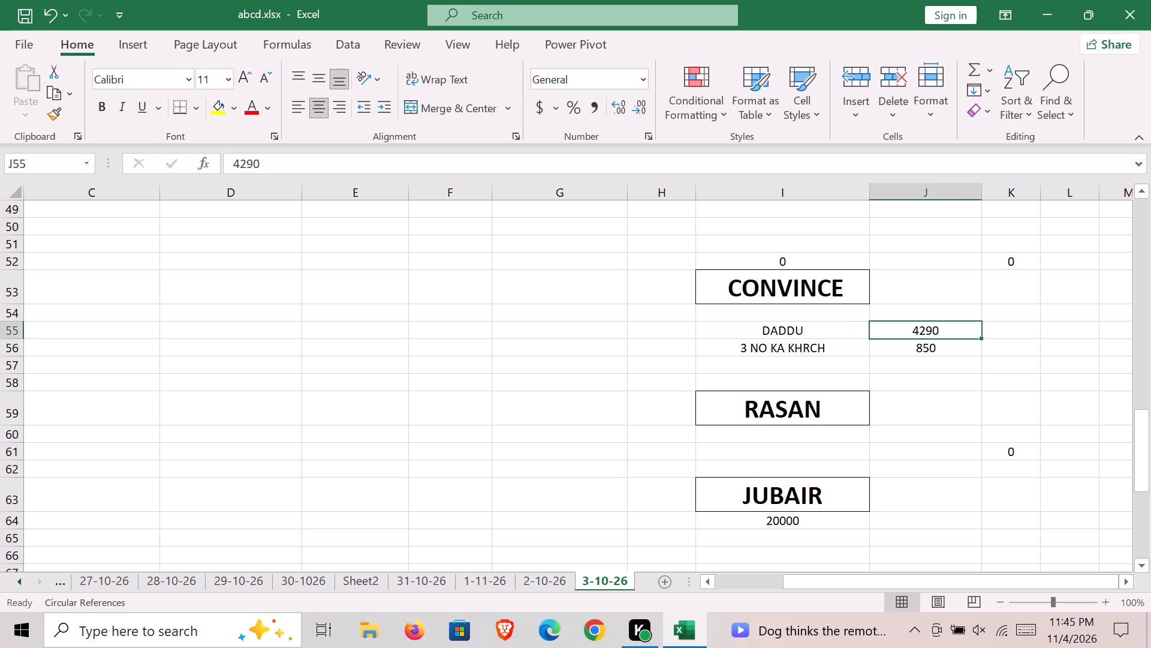
Search the computer for WhatsApp to open it.
click(0, 647)
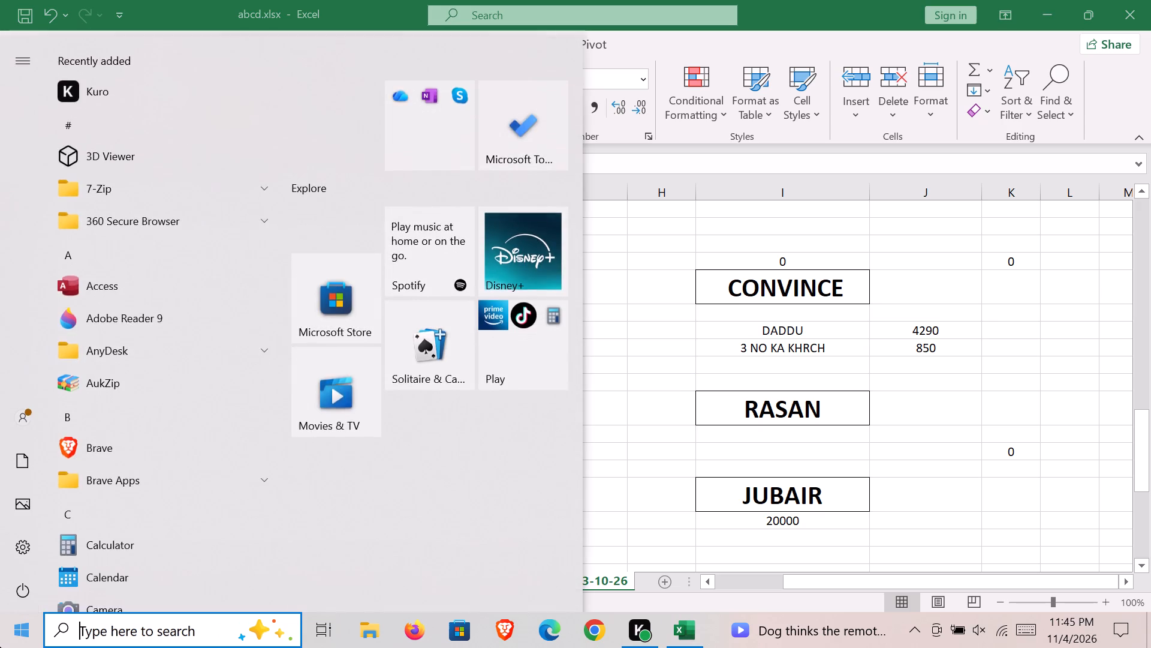
text(wh)
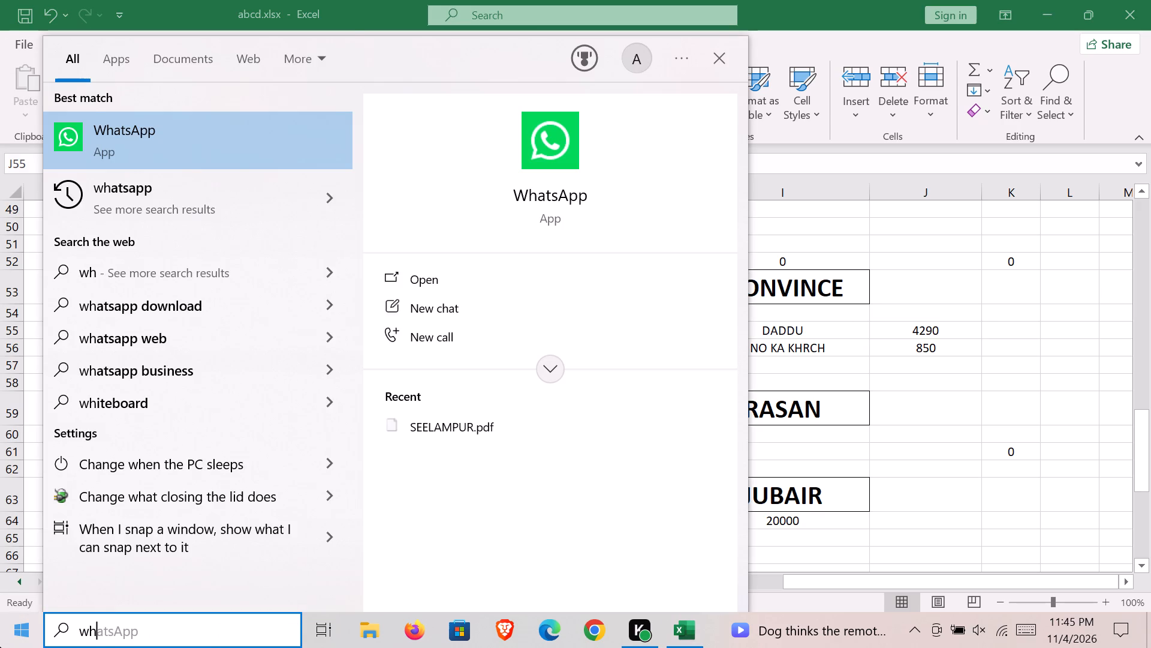
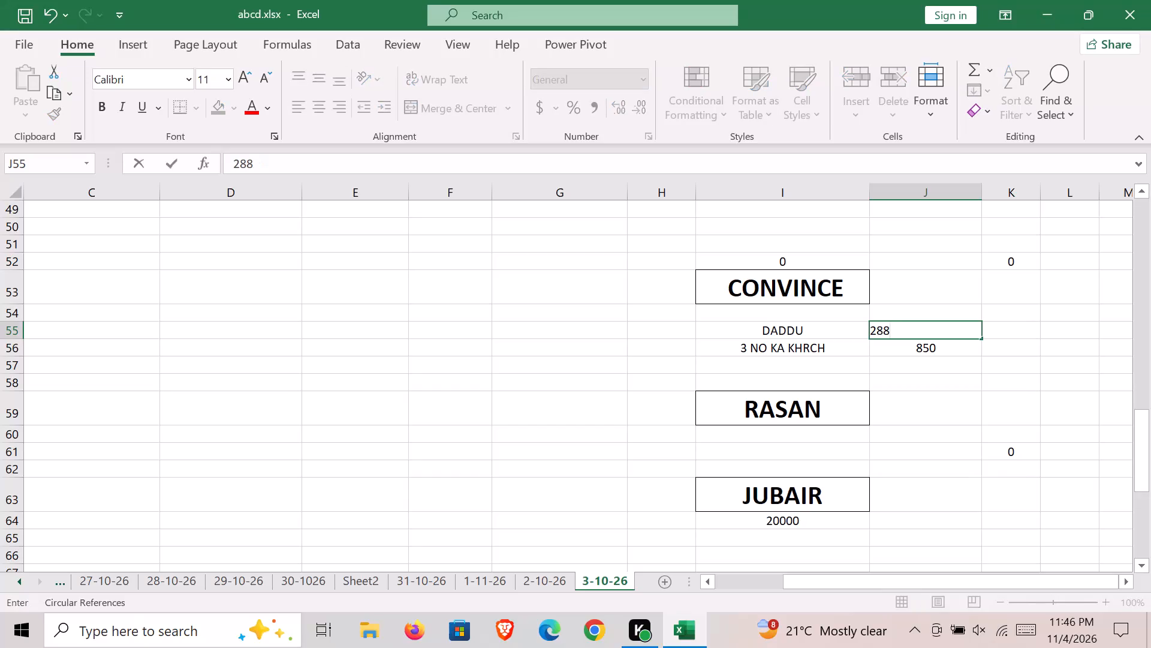
Enter 2880 as the DADDU amount under the CONVINCE heading and select the 3 NO KA KHRCH amount below it.
key(Right)
key(Down)
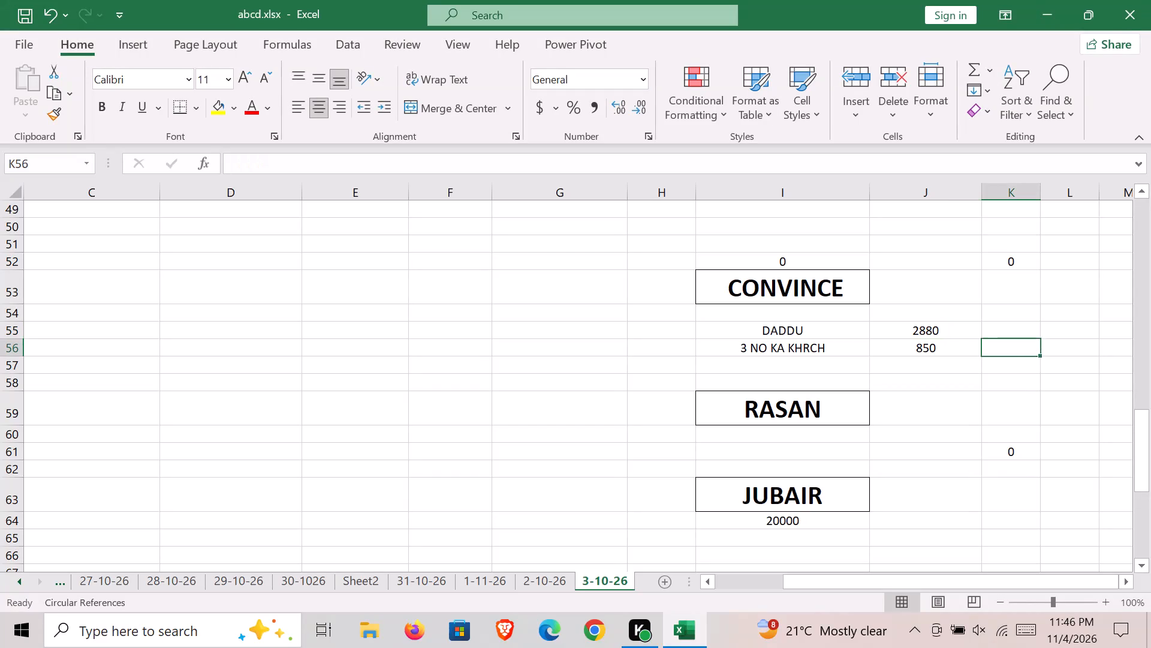
key(Left)
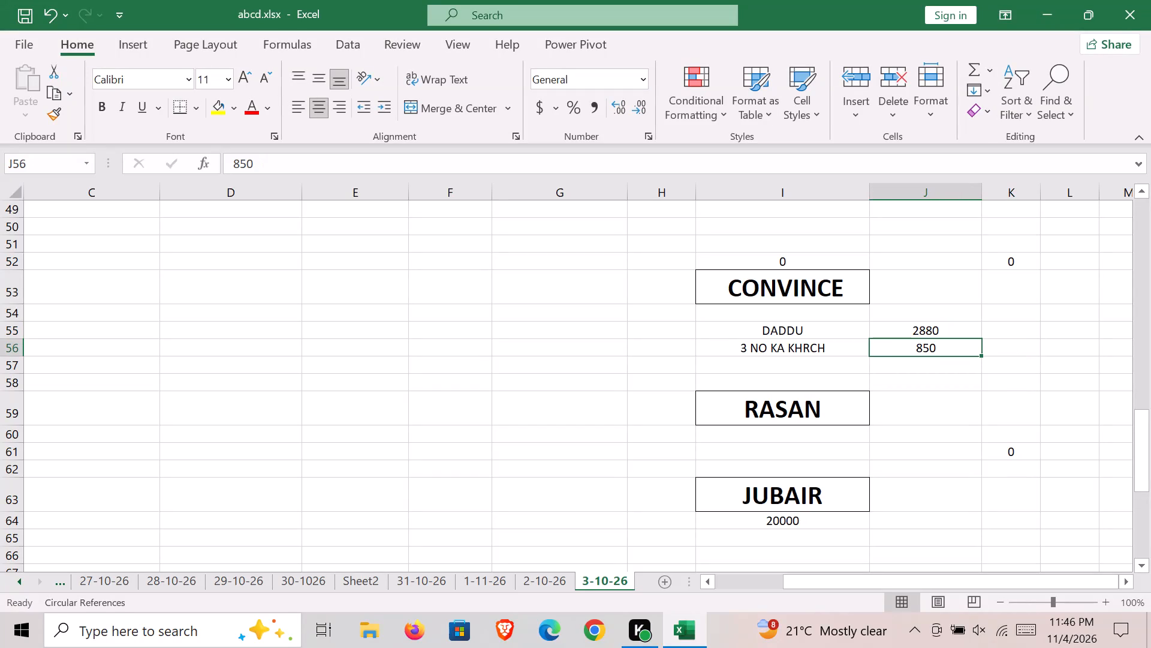
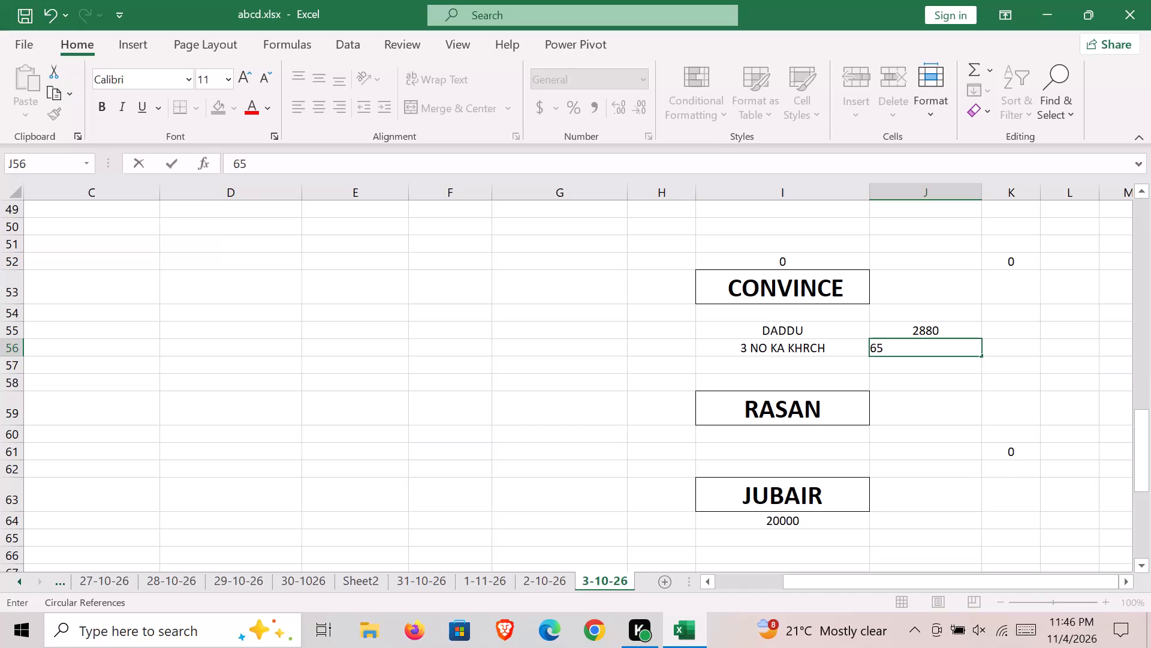
Complete the 3 NO KA KHRCH amount as 650, add a paani entry of 90 below it under CONVINCE, and save the workbook.
key(Right)
key(Down)
key(Left)
key(Left)
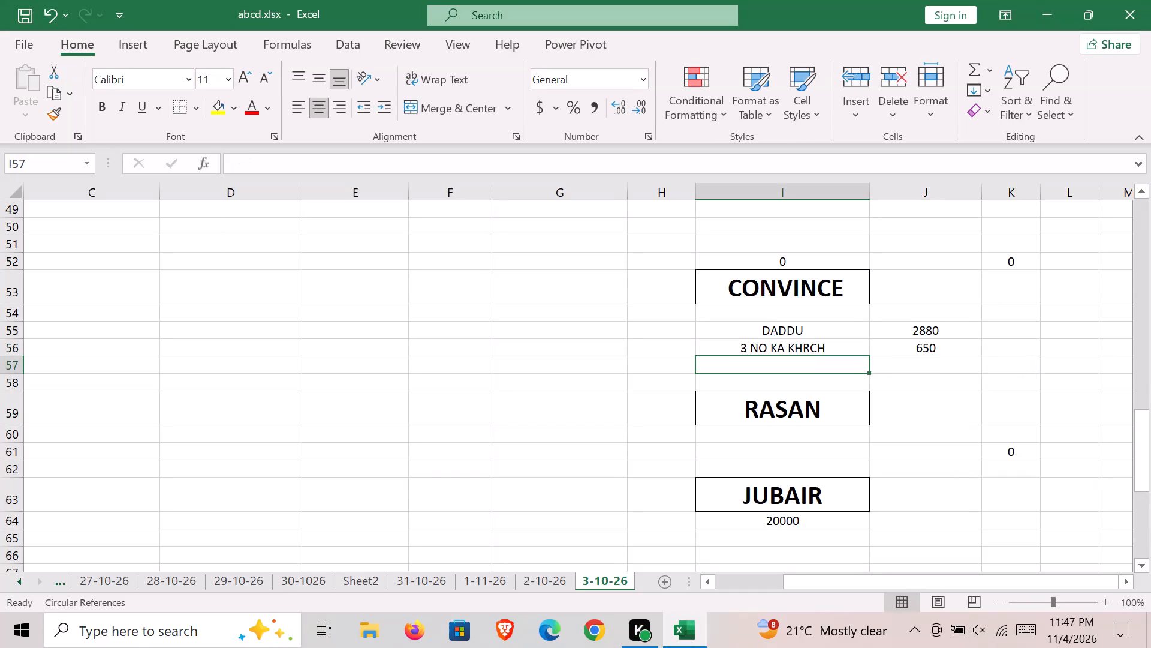
text(paa)
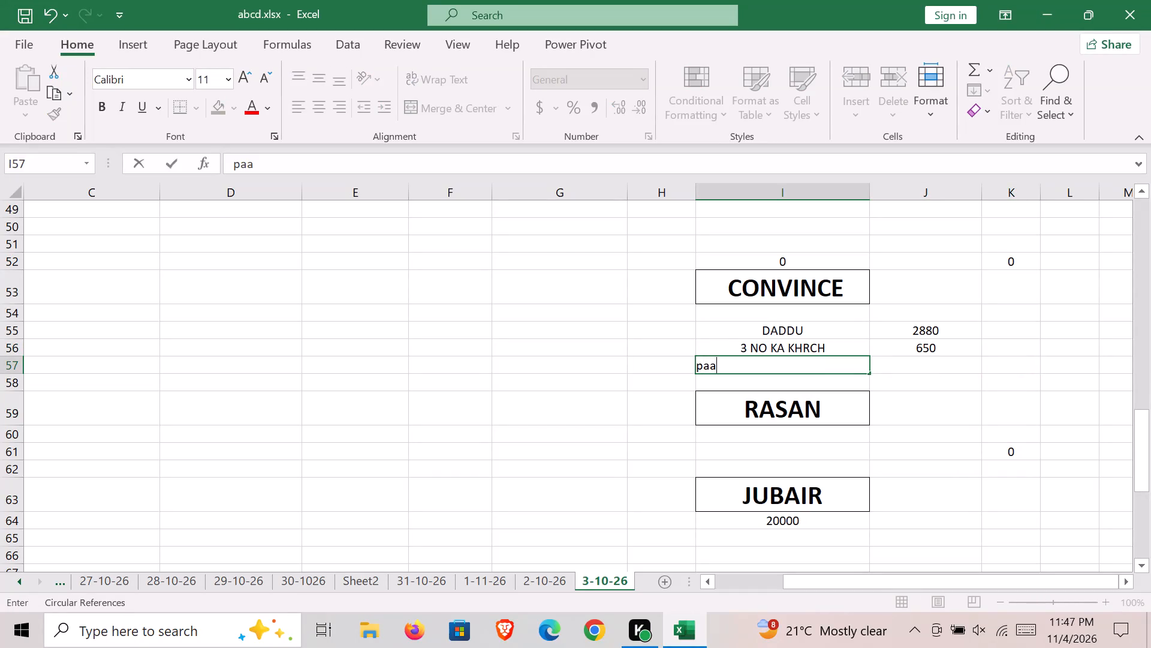
text(ni)
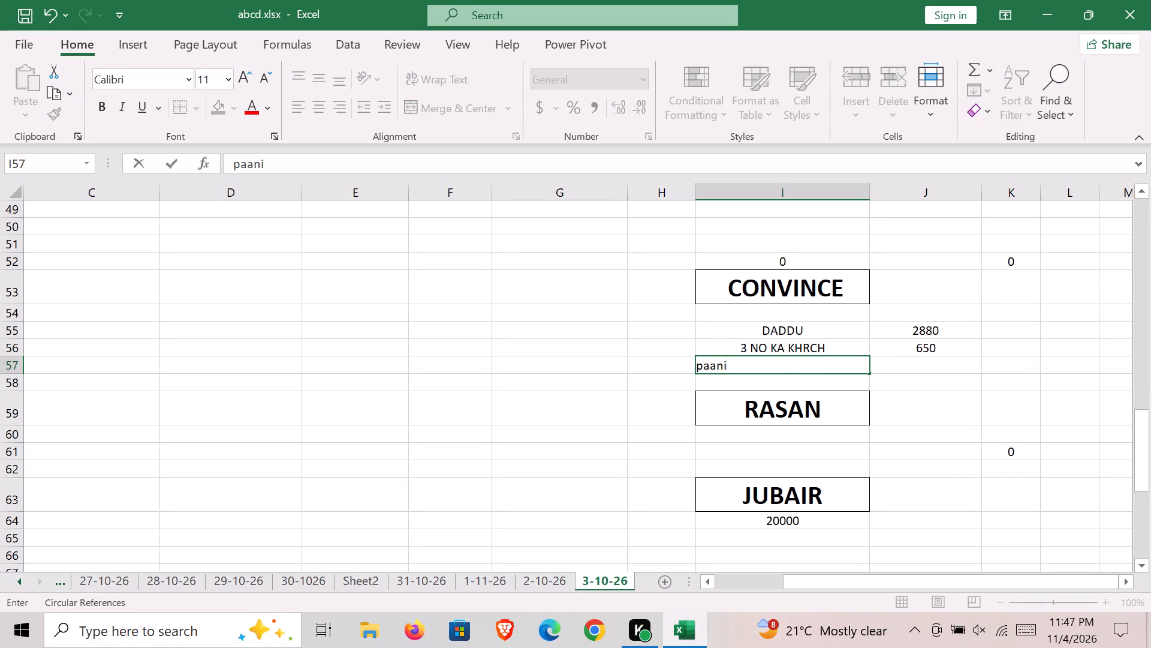
key(Right)
key(9)
key(0)
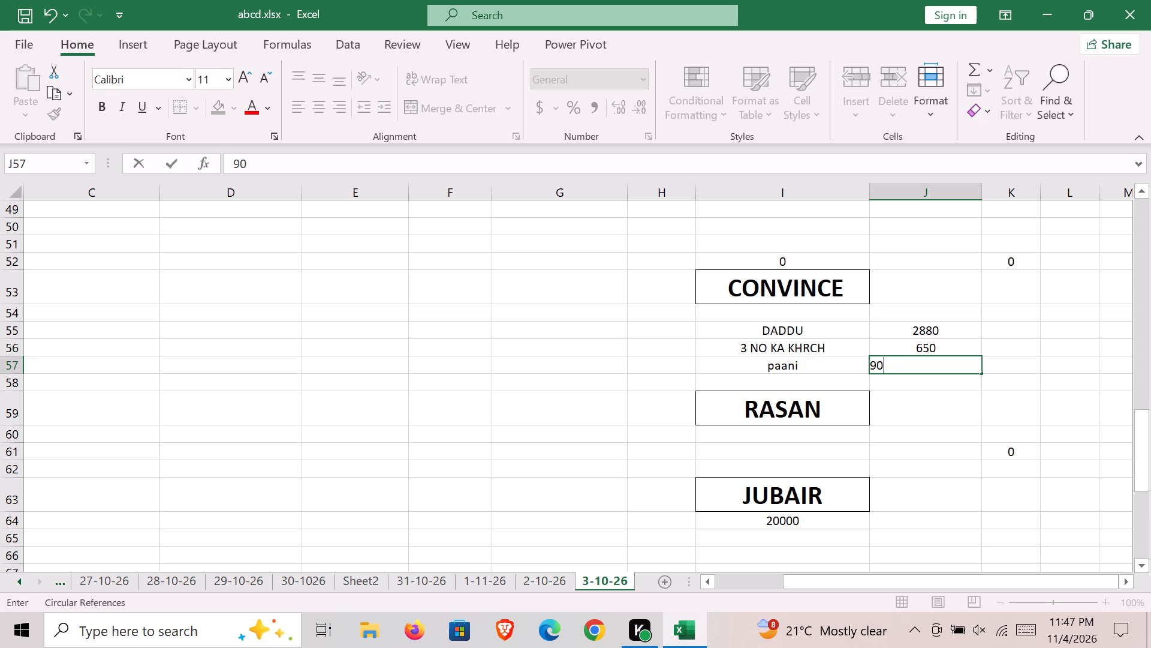
key(ctrl+s)
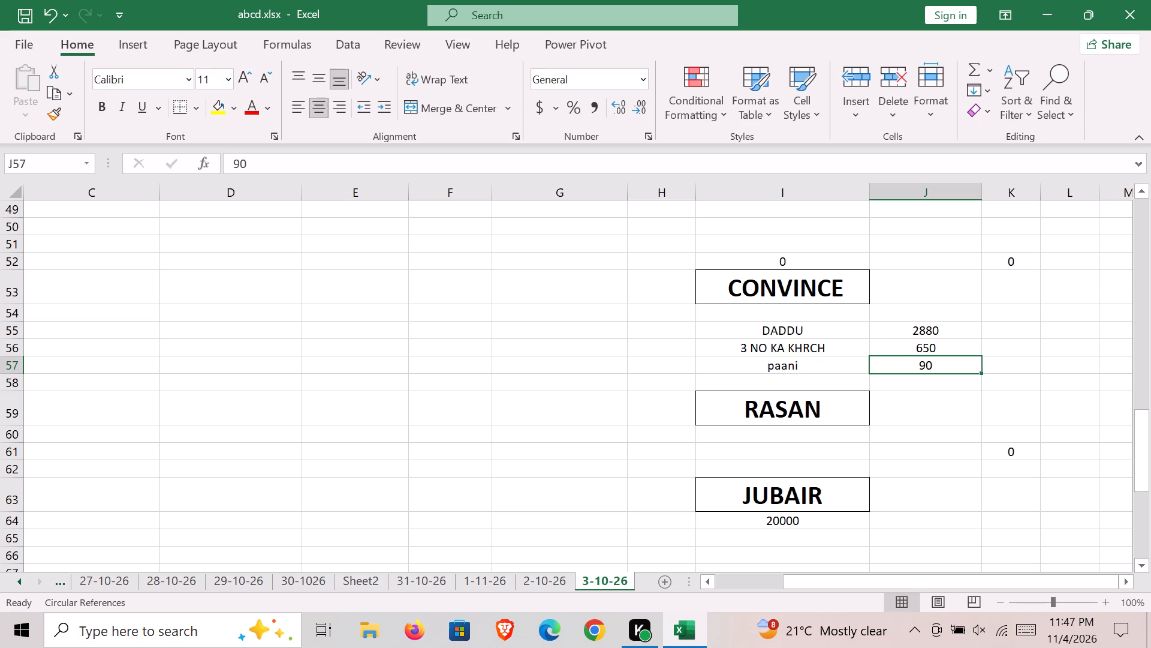
Review the side sections above CONVINCE, back up to SUNNY, on the 3-10-26 sheet.
key(Up)
key(Up)
key(Up)
key(Up)
key(Up)
key(Up)
key(Up)
key(Up)
key(Up)
key(Up)
key(Up)
key(Up)
key(Up)
key(Up)
key(Up)
key(Up)
key(Up)
key(Up)
key(Up)
key(Up)
key(Up)
key(Up)
key(Up)
key(Up)
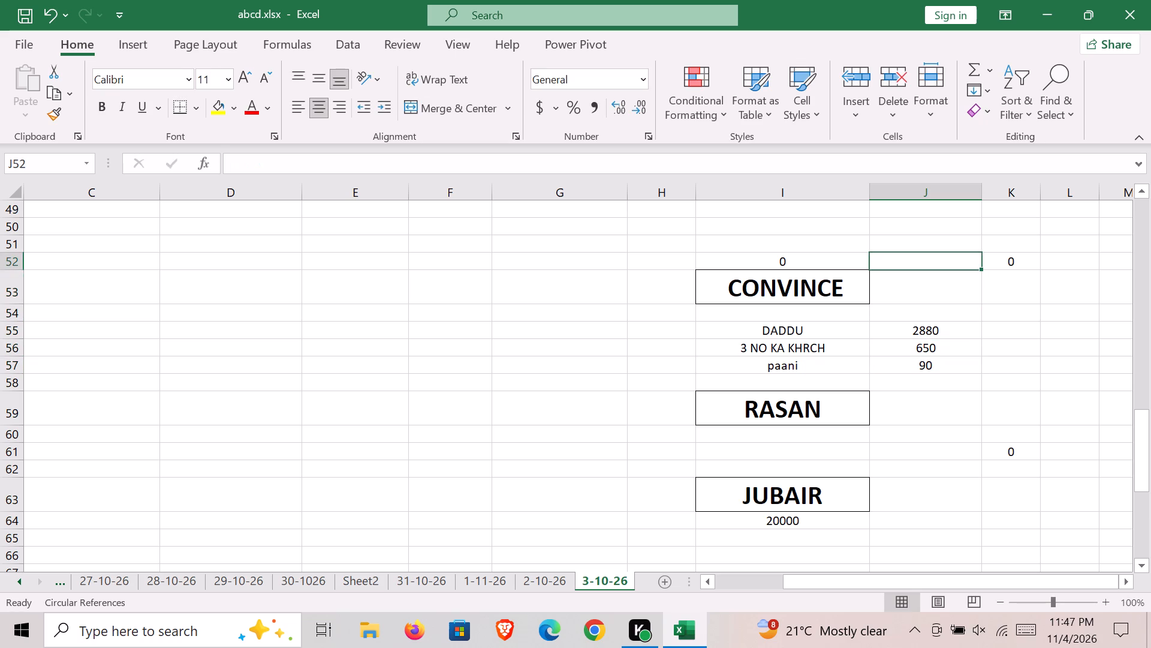
key(Up)
key(Up)
key(Up)
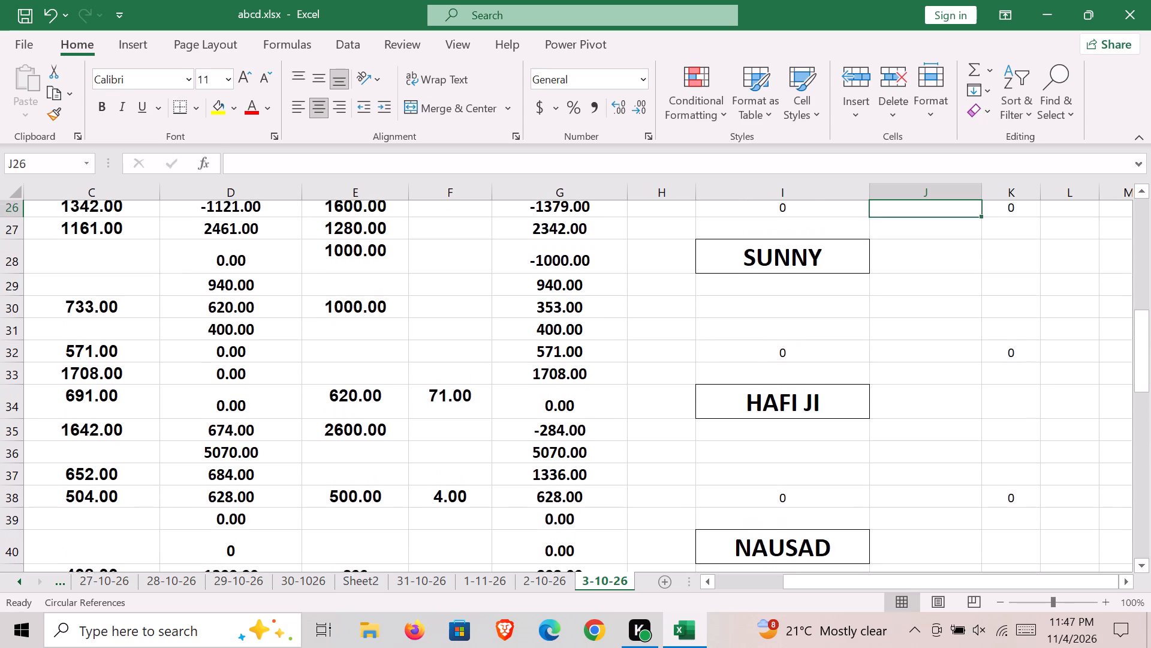
key(Up)
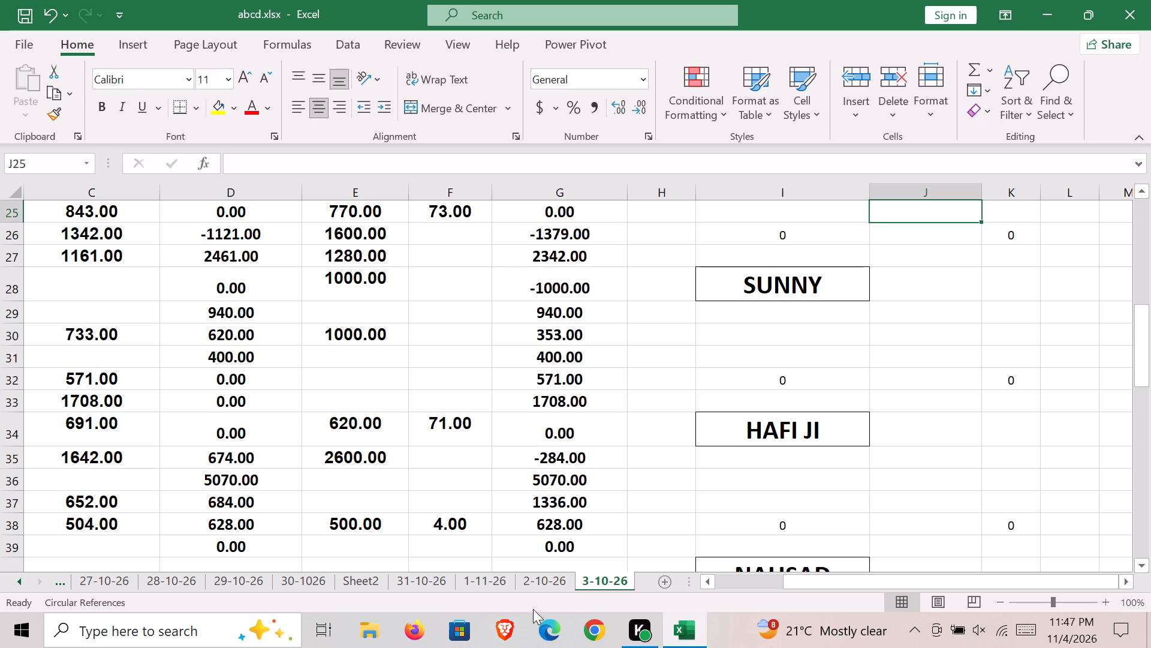
On the 2-10-26 sheet, enter 7250 in the cell directly below the SUNNY heading.
click(545, 589)
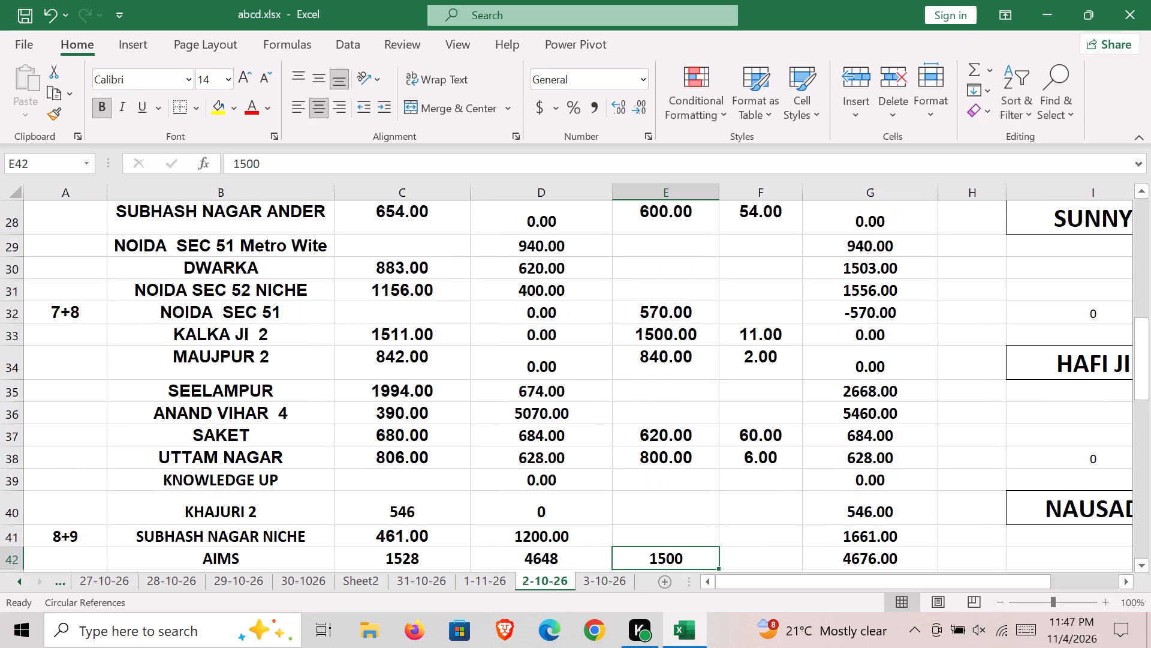
click(1106, 255)
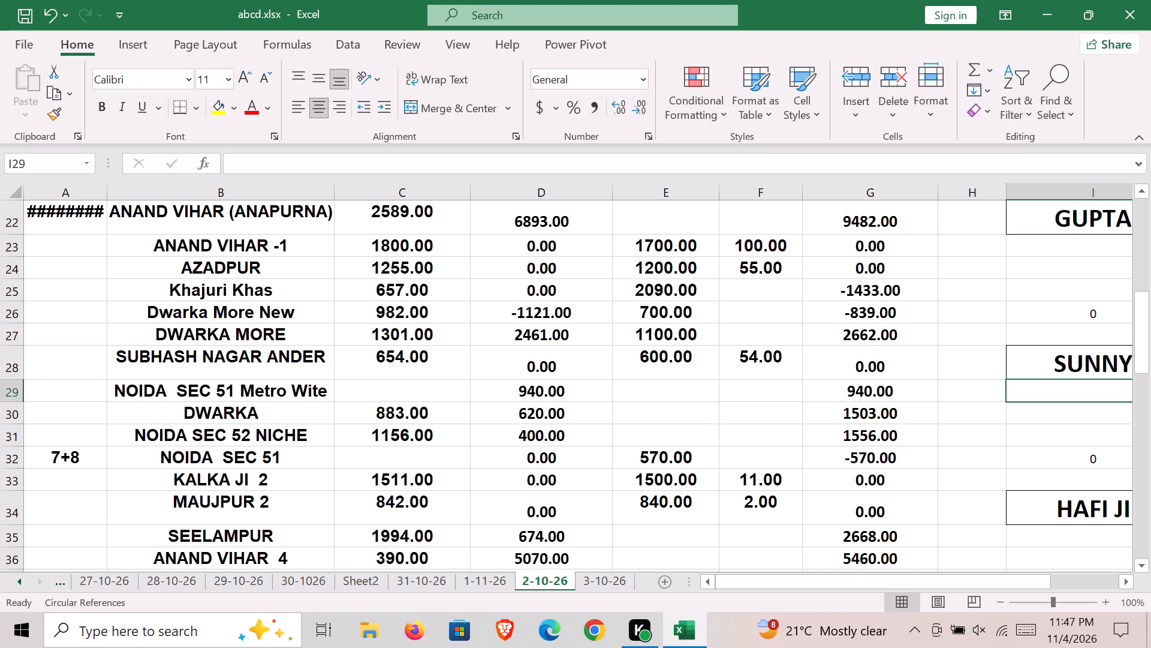
text(7250)
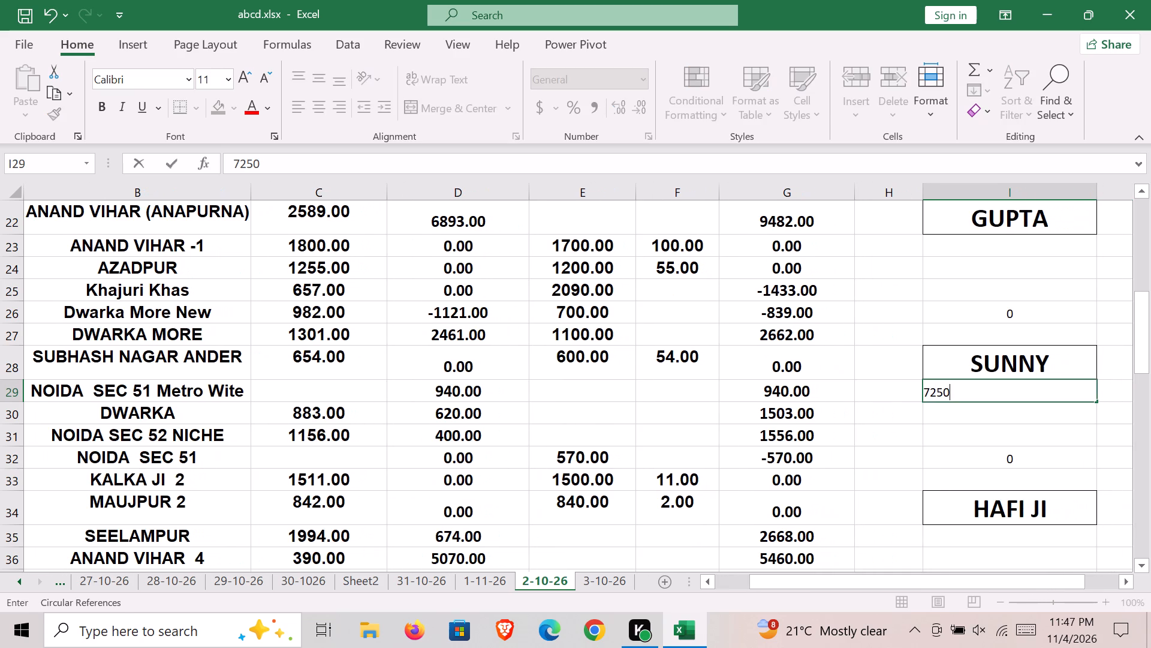
key(Up)
Check the 1-11-26 sheet, enter 4100 below the GUPTA heading on the 2-10-26 sheet, and save the workbook.
key(Up)
key(Up)
key(Up)
key(Up)
key(Up)
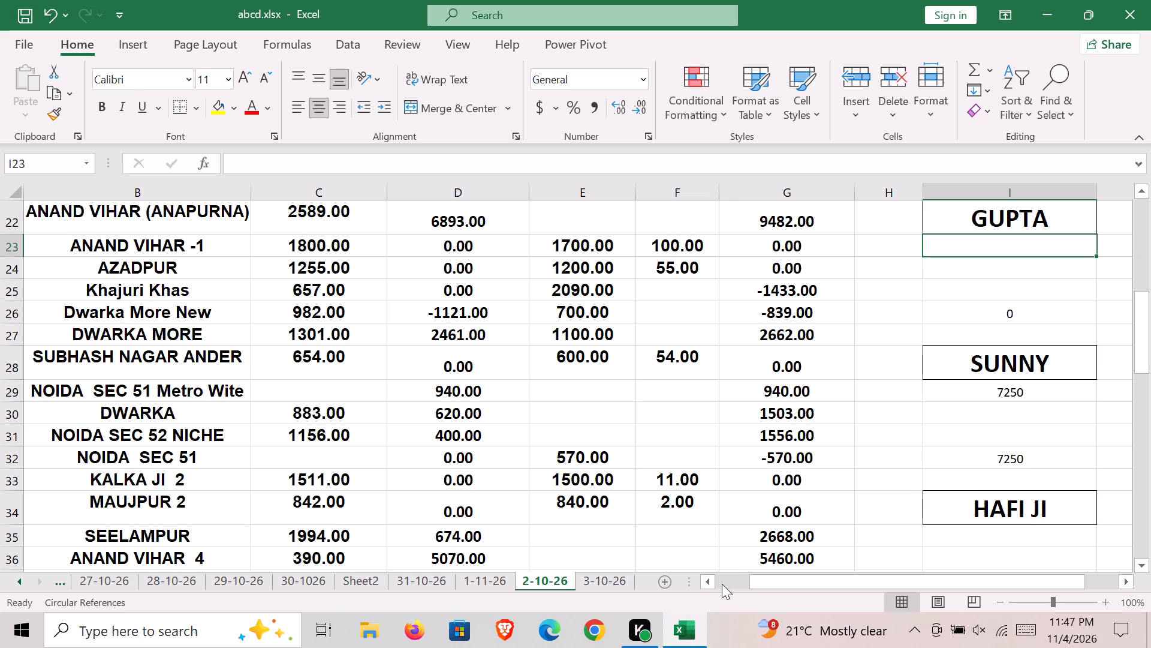
click(484, 575)
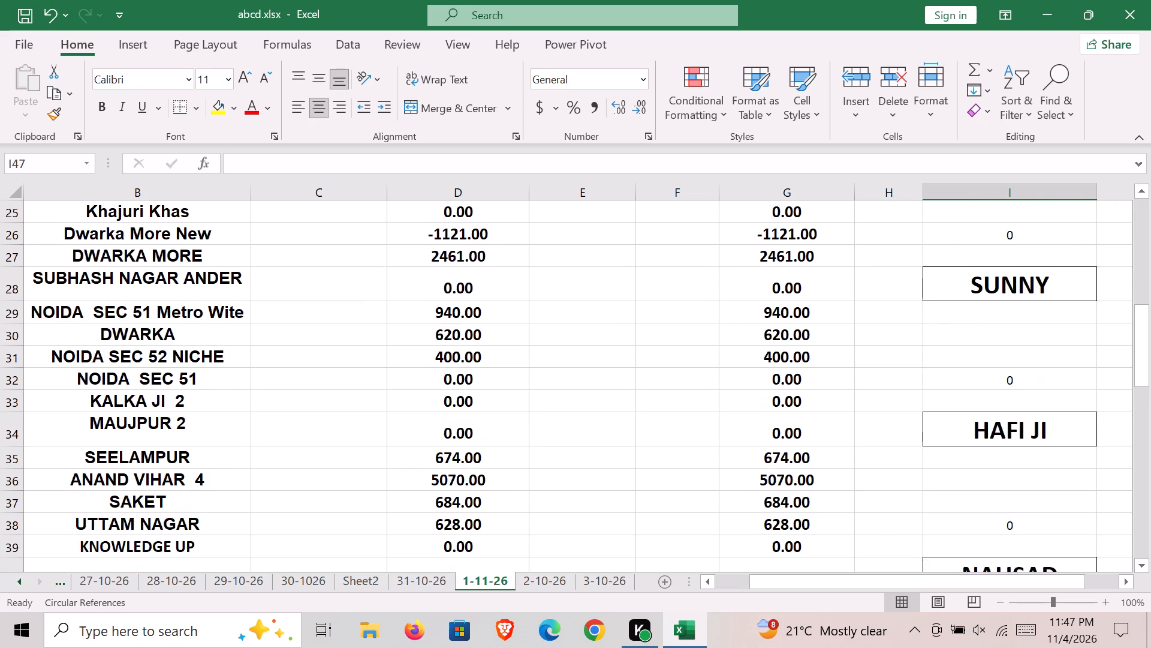
click(532, 585)
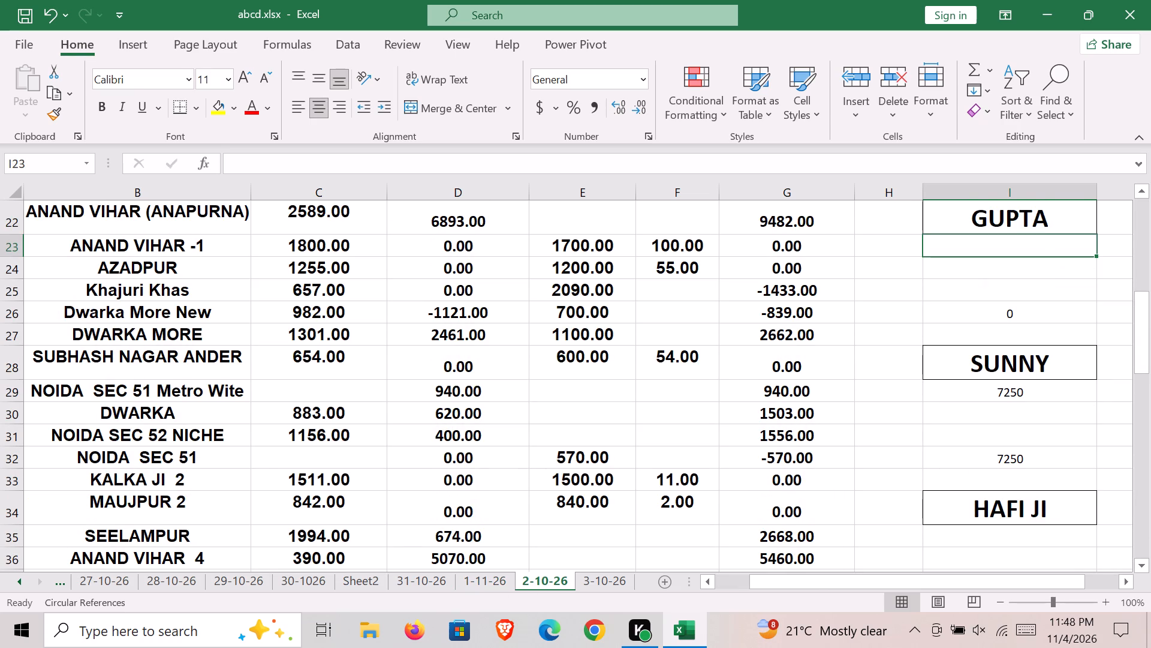
text(4100)
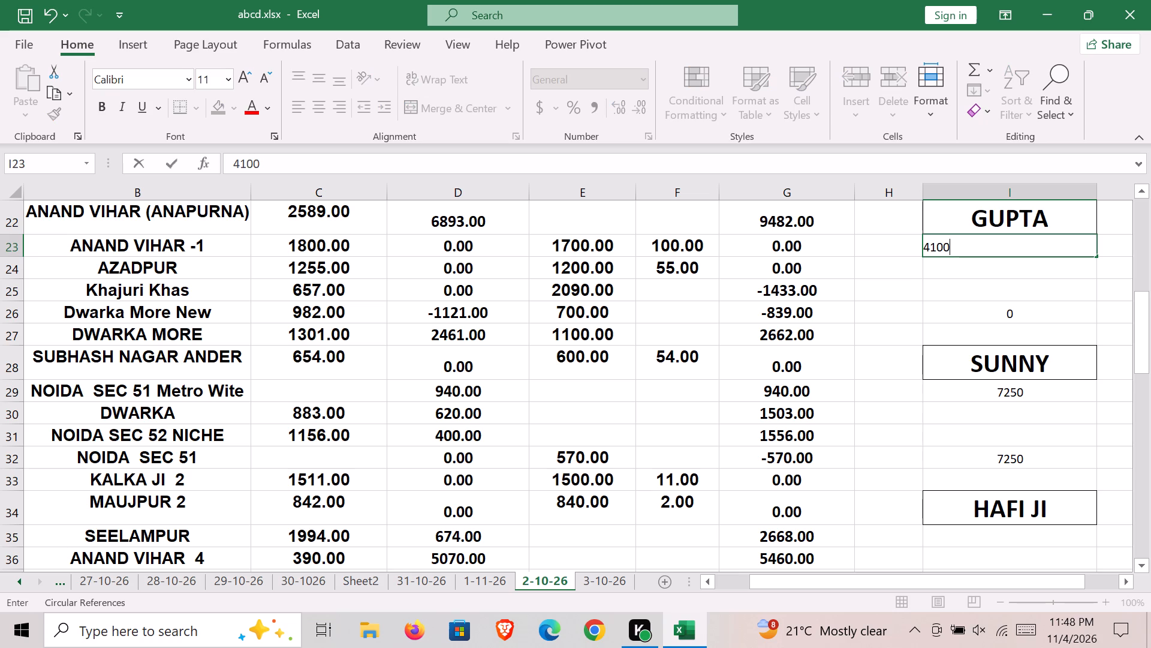
key(ctrl+s)
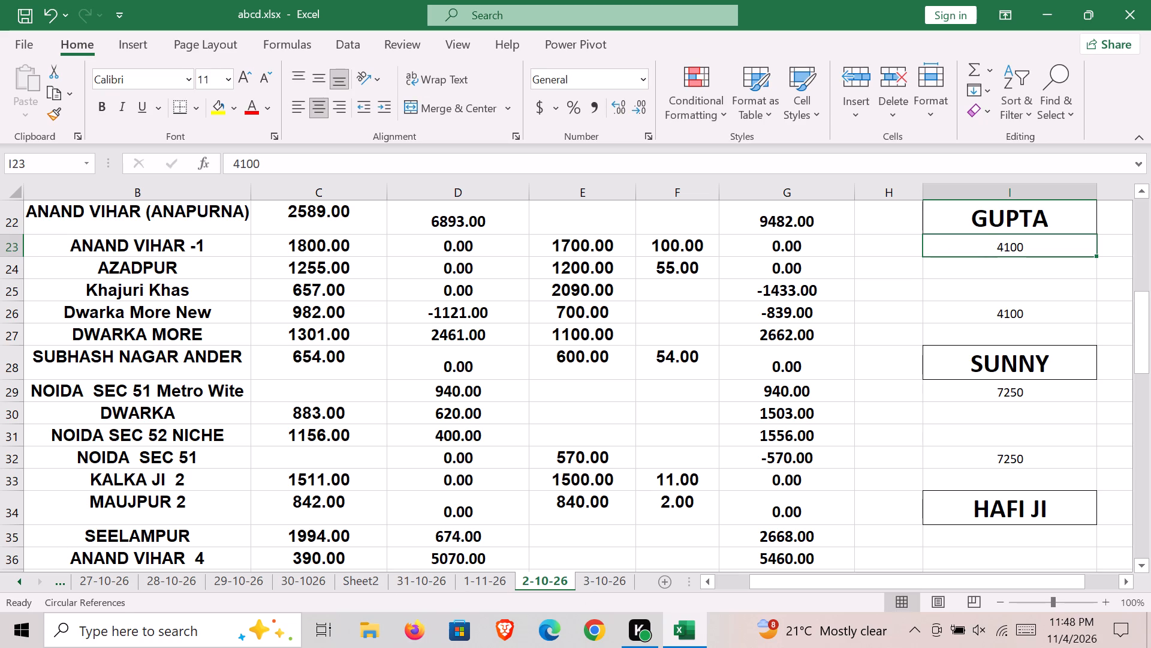
Enter 2200 directly below the HAFI JI heading on the 2-10-26 sheet and save the workbook.
key(Down)
key(Down)
key(Down)
key(Down)
key(Down)
key(Down)
key(Down)
key(Down)
key(Down)
key(Down)
key(Down)
key(Down)
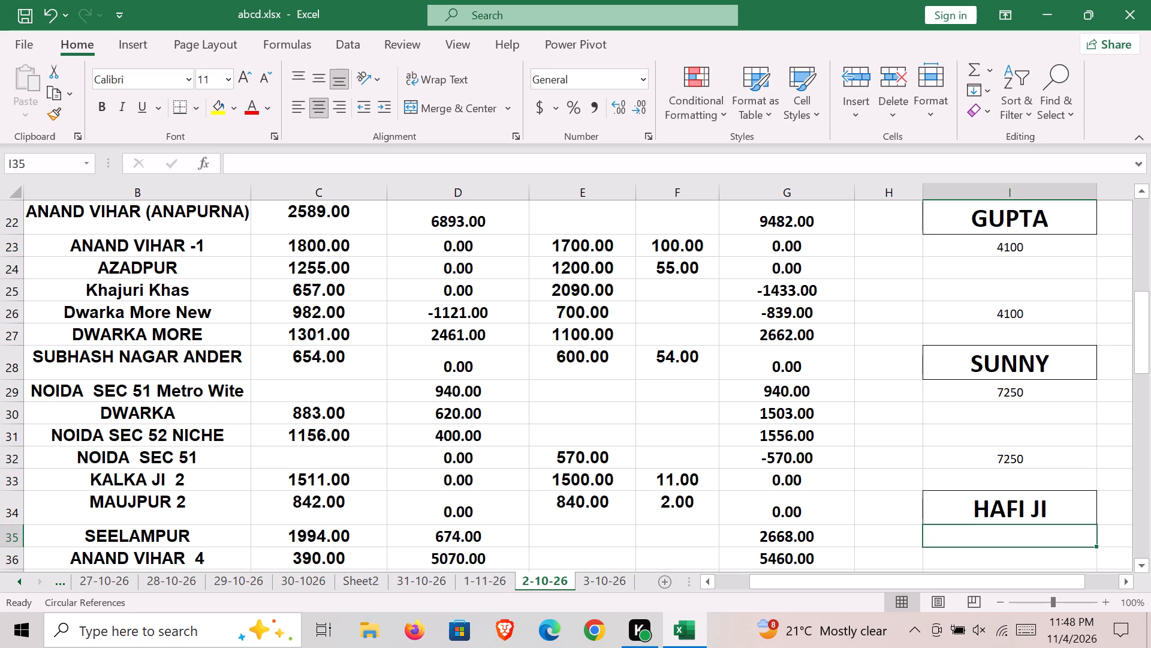
text(2200)
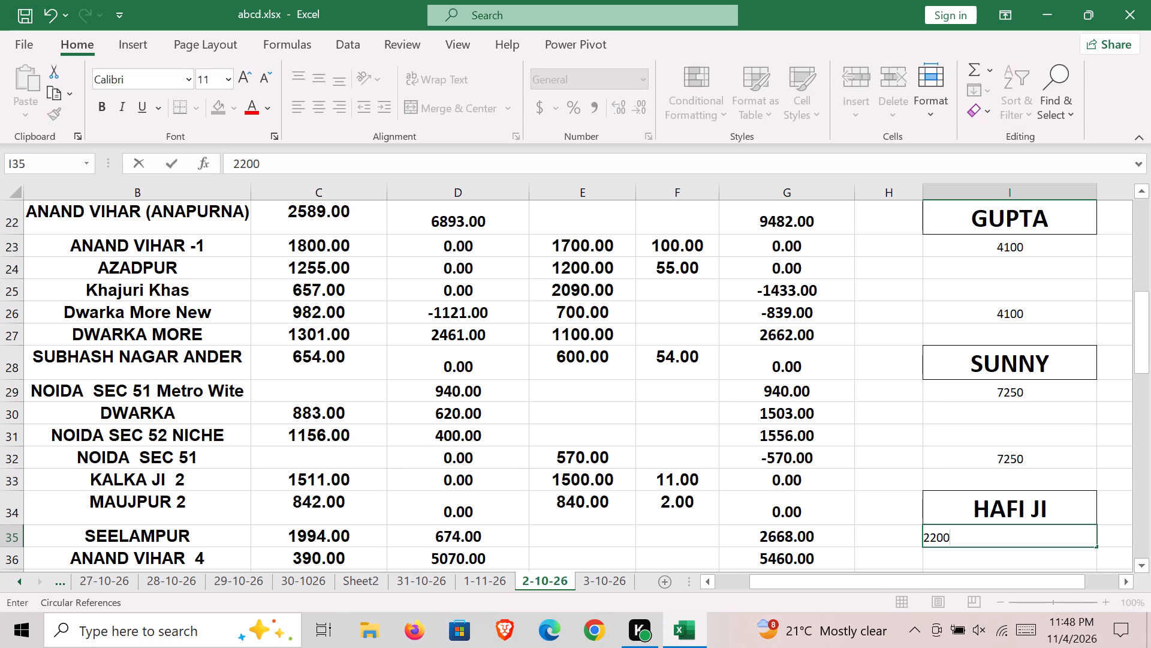
key(ctrl+s)
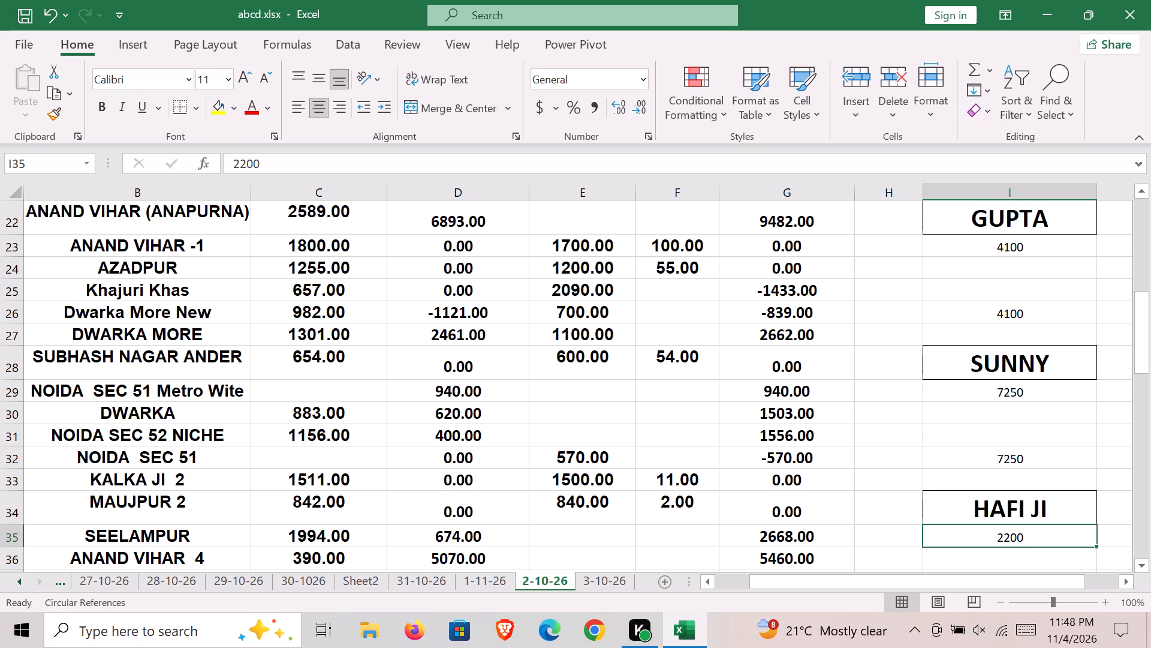
Review the side sections from HAFI JI down through NAUSAD to CONVINCE on the 2-10-26 sheet.
key(Down)
key(Down)
key(Down)
key(Down)
key(Down)
key(Down)
key(Down)
key(Down)
key(Down)
key(Down)
key(Down)
key(Down)
key(Down)
key(Down)
key(Down)
key(Down)
key(Down)
key(Down)
key(Down)
key(Down)
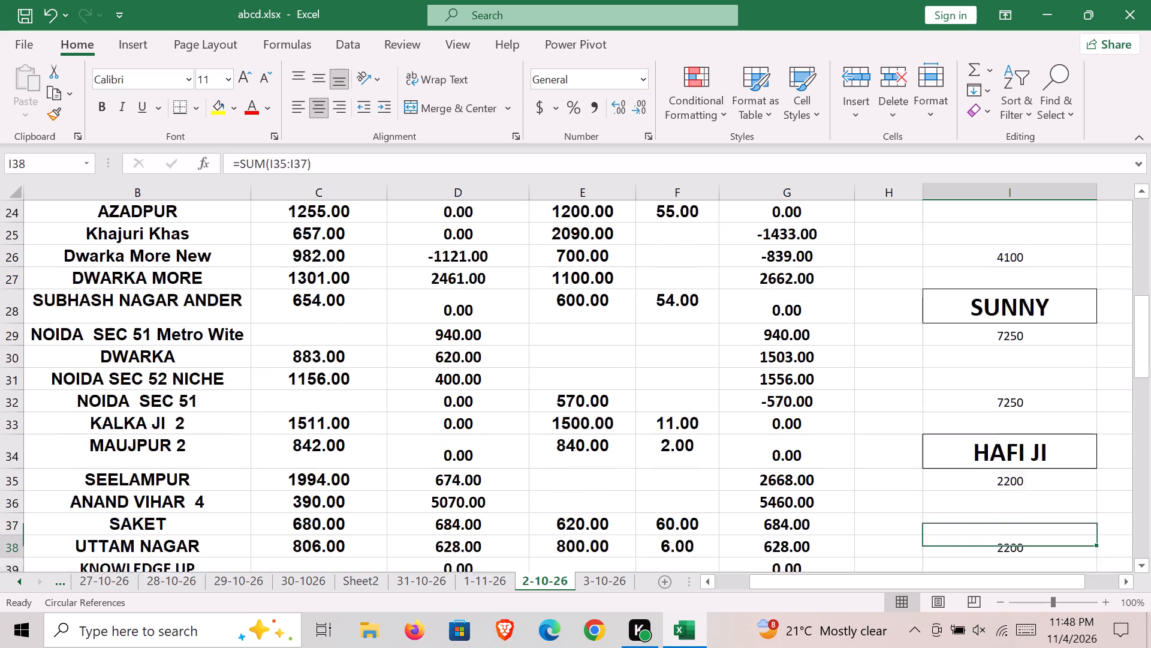
Check the entries under HAFI JI, SUNNY and GUPTA, going back up the side sections of the 2-10-26 sheet.
key(Up)
key(Up)
key(Up)
key(Up)
key(Up)
key(Up)
key(Up)
key(Up)
key(Up)
key(Up)
key(Up)
key(Up)
key(Up)
key(Up)
key(Up)
key(Up)
key(Up)
key(Up)
key(Up)
key(Up)
key(Up)
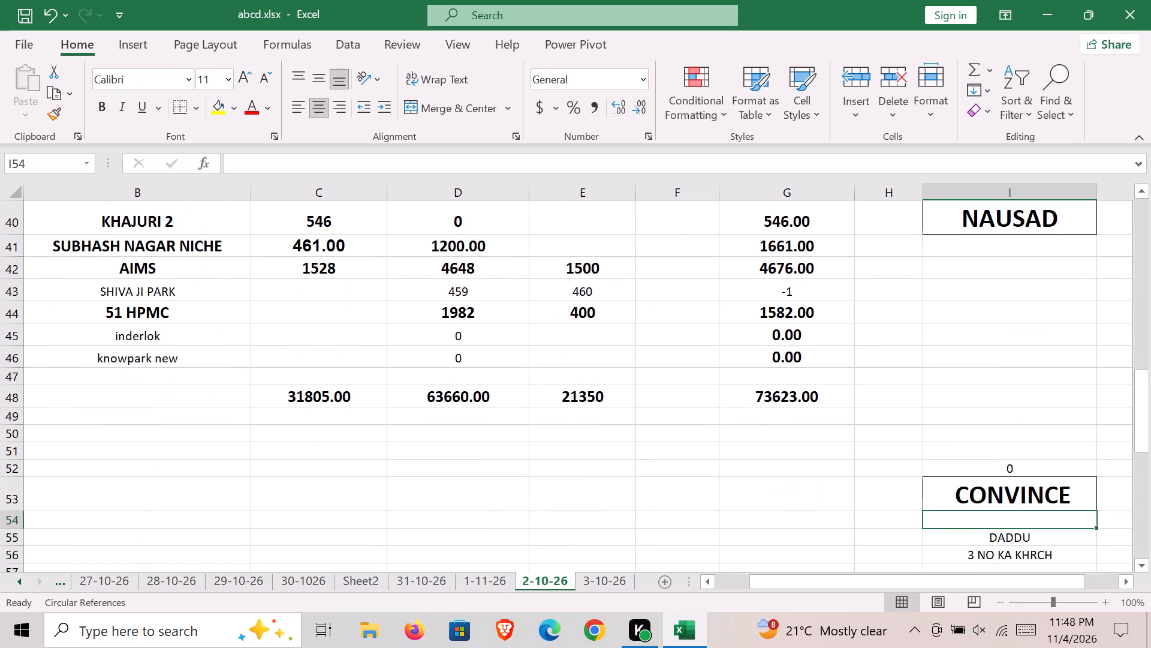
key(Up)
key(Up)
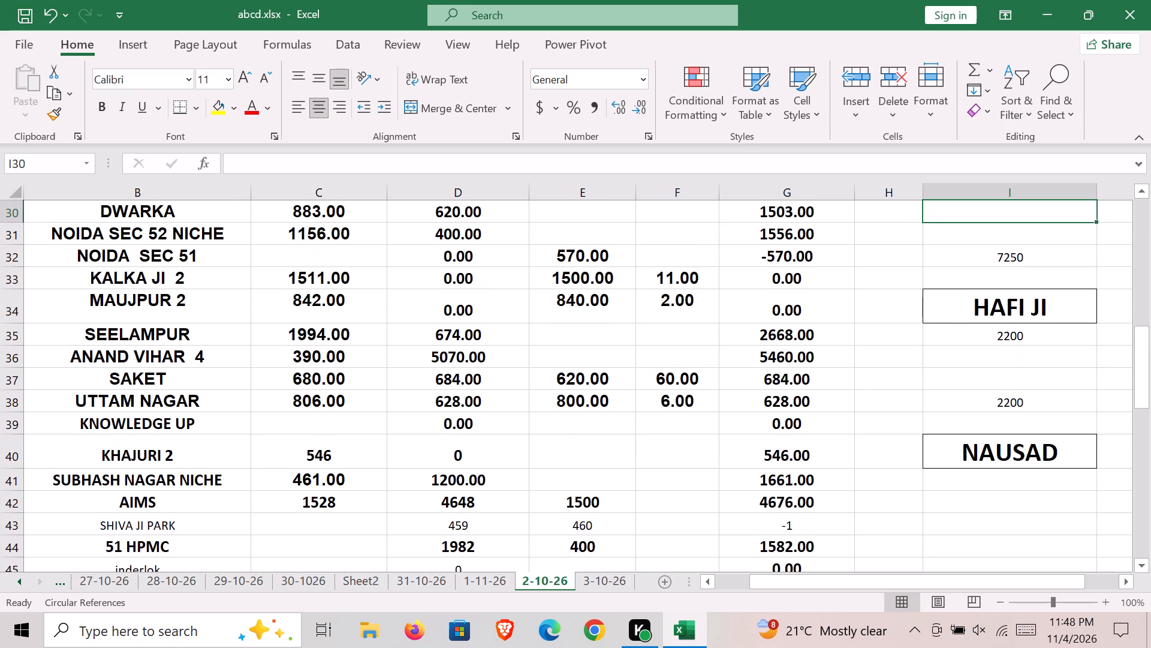
key(Up)
key(Up)
key(Up)
key(Up)
key(Up)
key(Up)
key(Up)
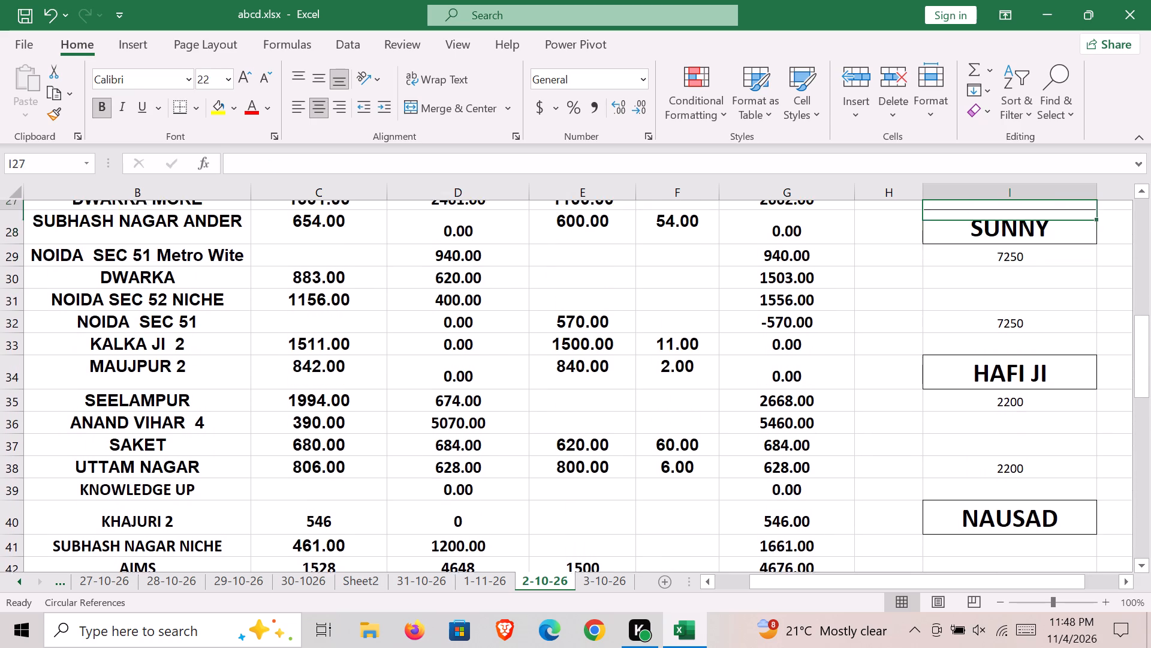
key(Down)
key(Up)
key(Up)
key(Up)
key(Up)
key(Up)
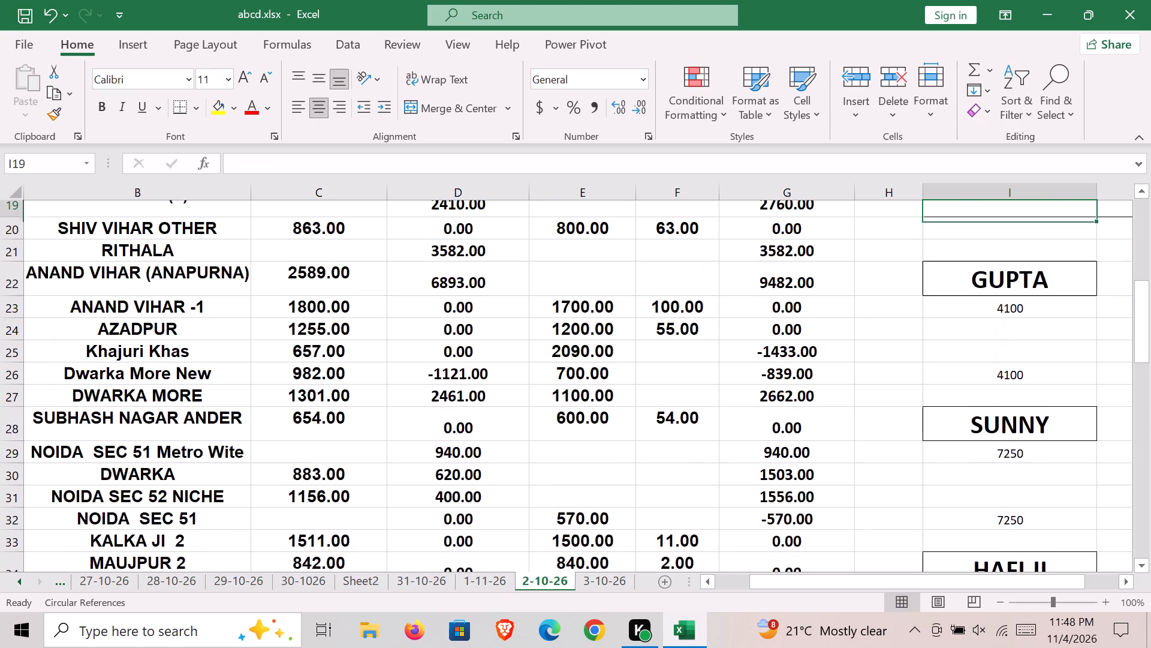
key(Up)
key(Down)
key(Down)
key(Down)
key(Down)
key(Down)
key(Down)
key(Down)
key(Up)
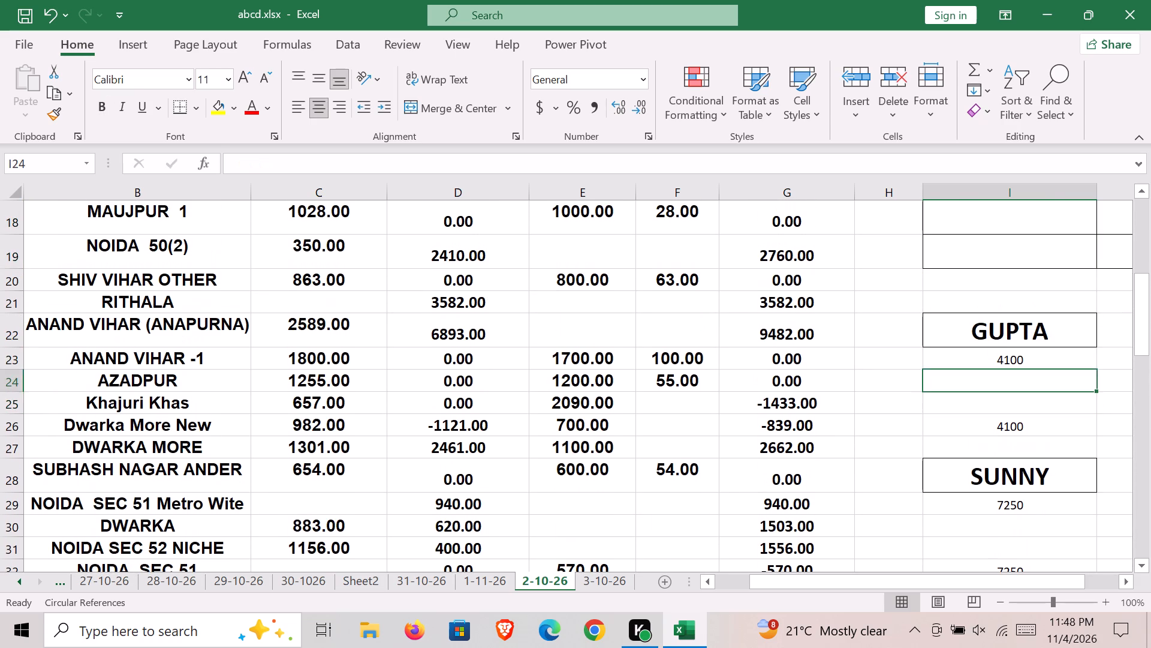
key(Up)
Examine the side sections from GUPTA down to BROWNIE, along with the cash received, KHARCHA and BALANCE summary.
key(Down)
key(Down)
key(Down)
key(Down)
key(Down)
key(Down)
key(Down)
key(Down)
key(Down)
key(Down)
key(Down)
key(Down)
key(Down)
key(Down)
key(Down)
key(Down)
key(Down)
key(Down)
key(Down)
key(Down)
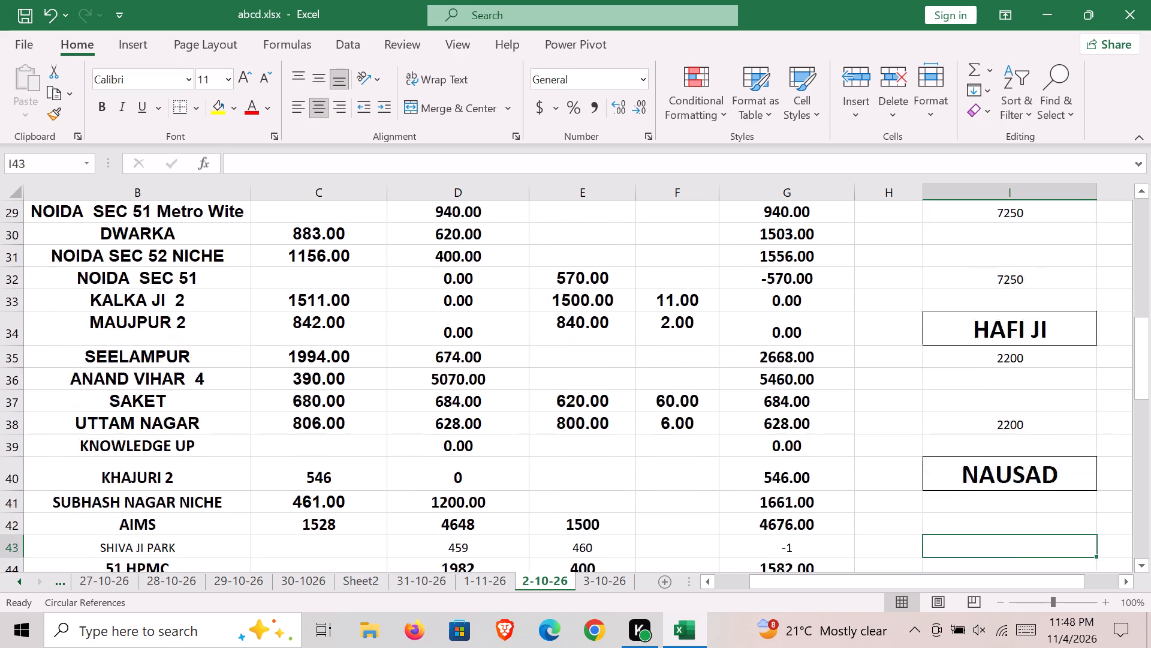
key(Down)
key(Down)
key(Down)
key(Down)
key(Down)
key(Down)
key(Down)
key(Down)
key(Down)
key(Down)
key(Down)
key(Down)
key(Down)
key(Down)
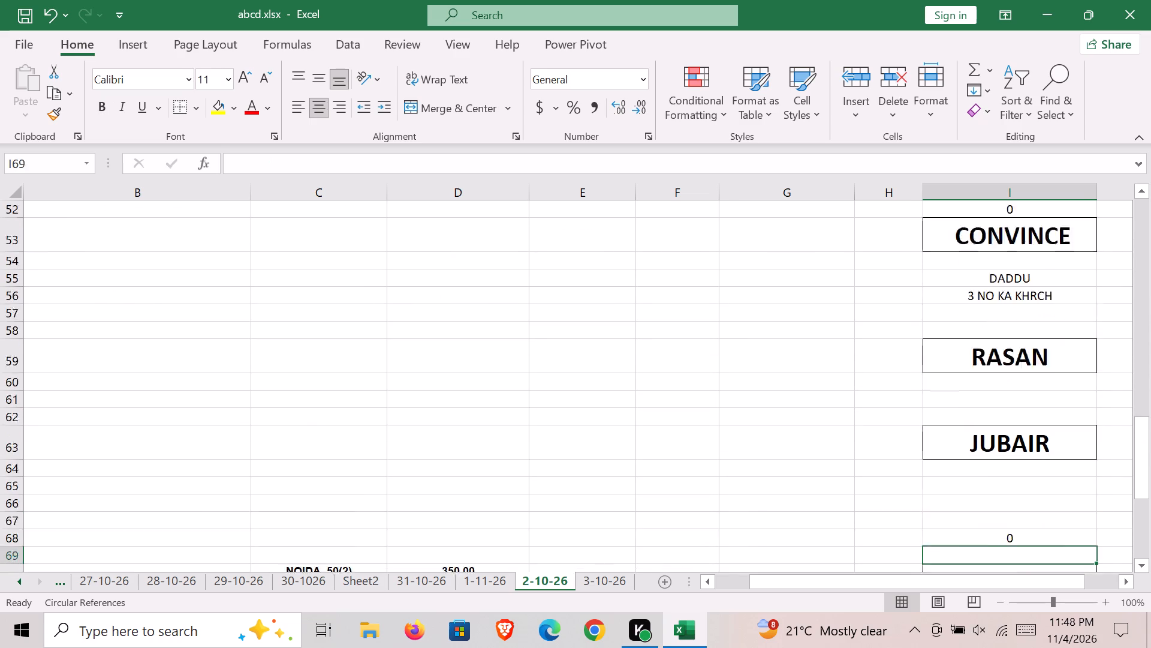
key(Right)
key(Right)
key(Right)
key(Down)
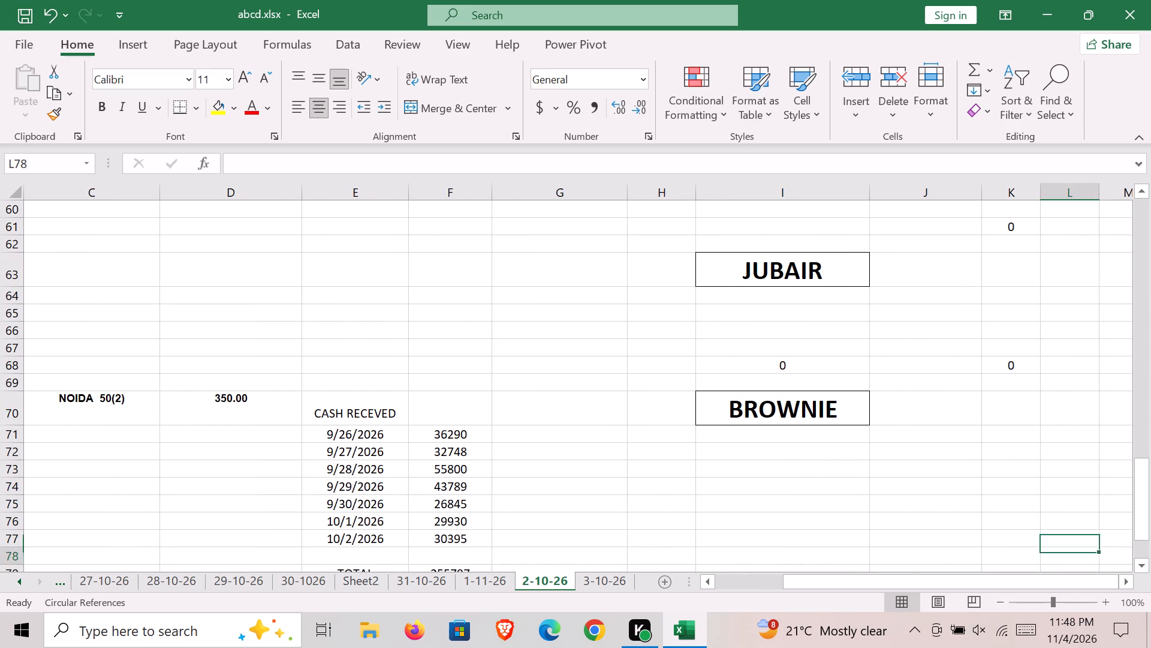
key(Down)
key(Down)
key(Down)
key(Down)
key(Down)
key(Down)
key(Down)
key(Down)
Review the 2-10-26 sheet from the TOTAL, KHARCHA and BALANCE summary back up through BROWNIE, JUBAIR and RASAN to CONVINCE.
key(Up)
key(Up)
key(Up)
key(Up)
key(Up)
key(Up)
key(Up)
key(Up)
key(Up)
key(Up)
key(Up)
key(Up)
key(Up)
key(Up)
key(Up)
key(Up)
key(Up)
key(Up)
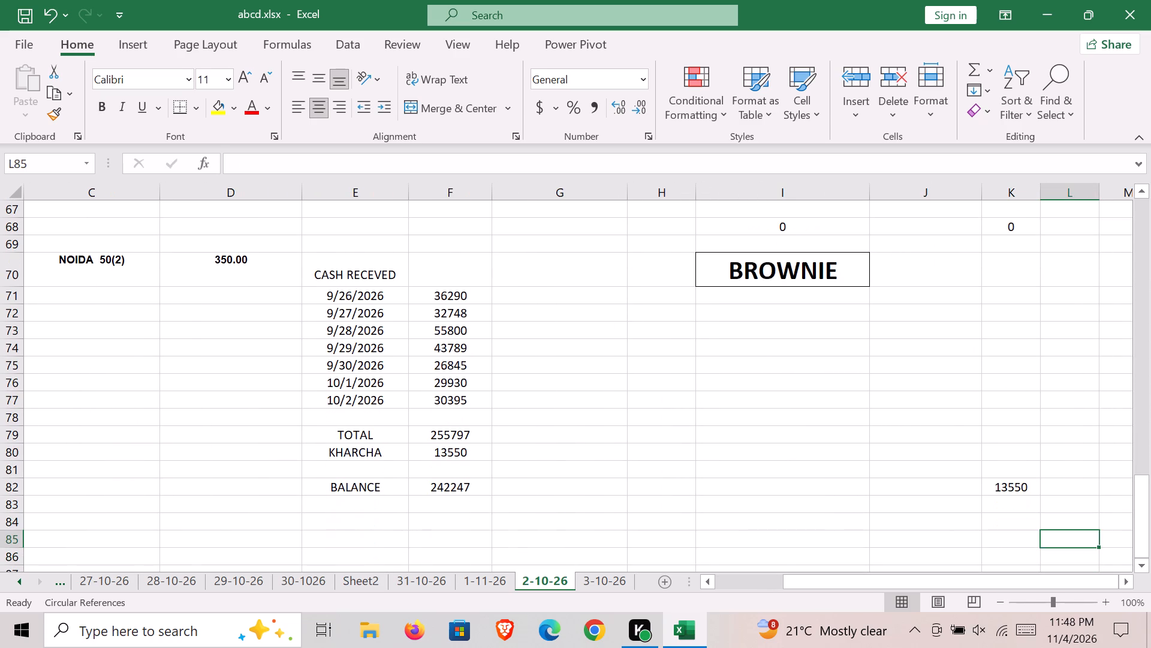
key(Up)
key(Up)
key(Up)
key(Up)
key(Up)
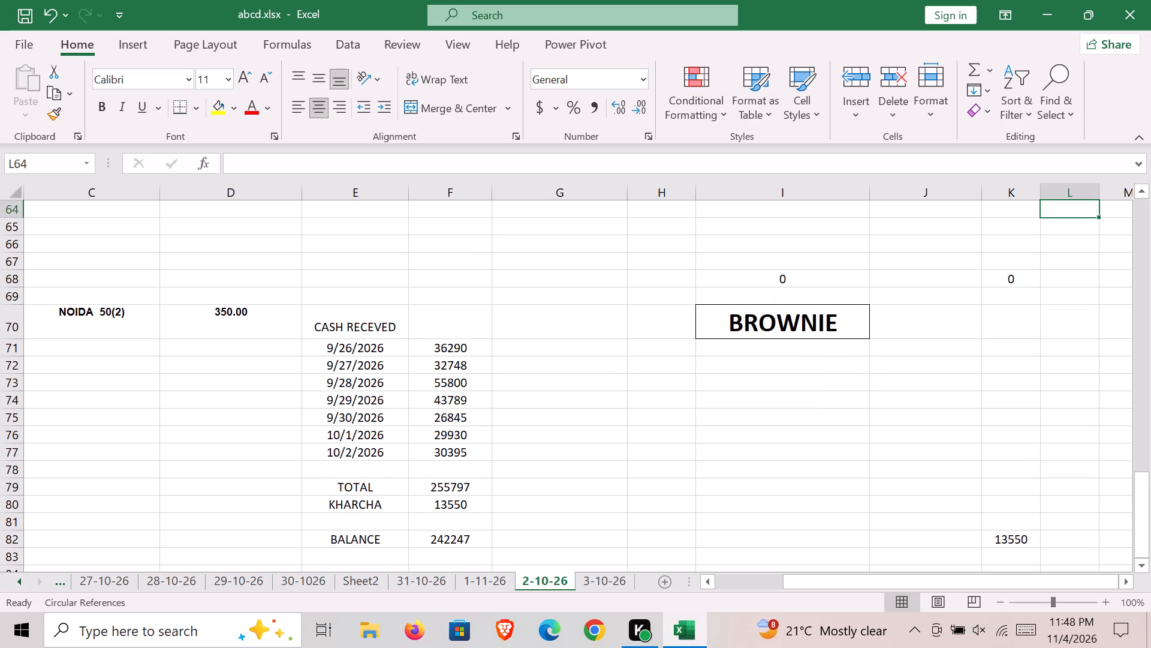
key(Up)
key(Up)
key(Up)
key(Up)
key(Up)
key(Up)
key(Up)
key(Up)
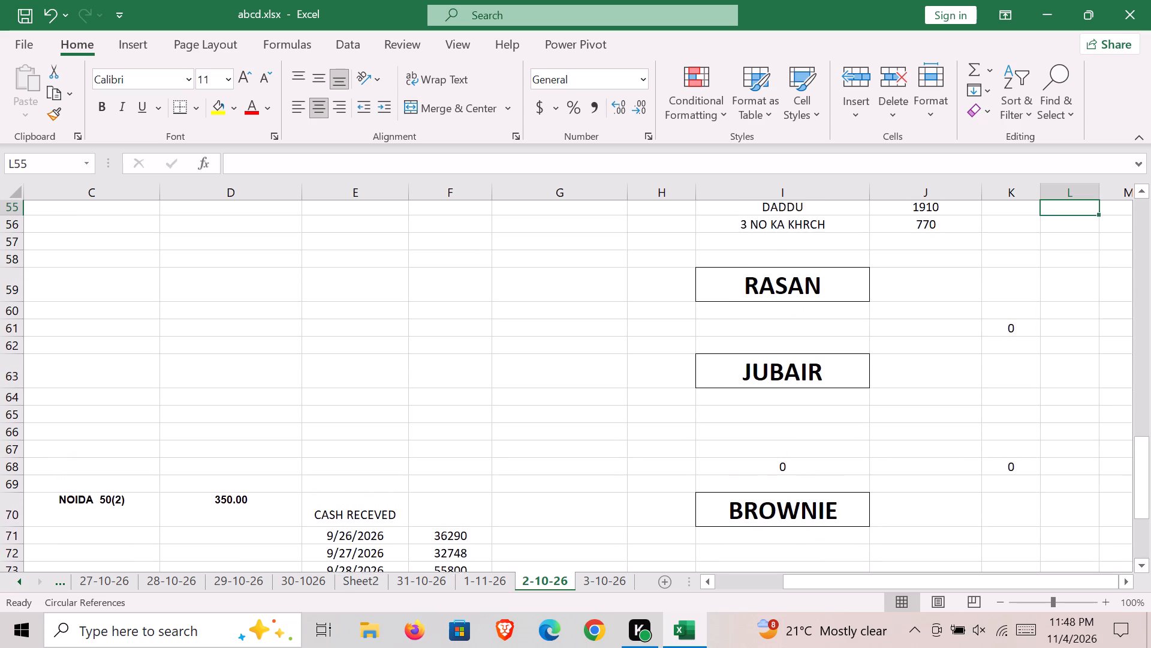
key(Up)
key(Up)
key(Up)
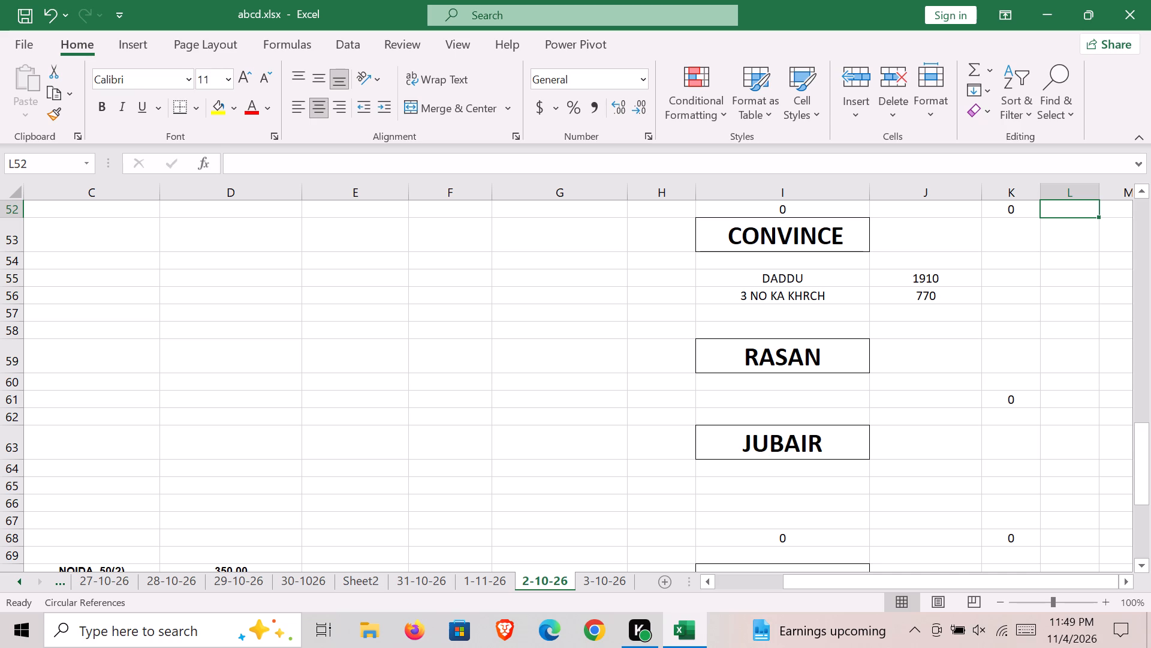
Examine the last outlet rows and the column totals row beneath the outlet list on the 2-10-26 sheet.
key(Up)
key(Up)
key(Up)
key(Up)
key(Up)
key(Up)
key(Up)
key(Up)
key(Up)
key(Up)
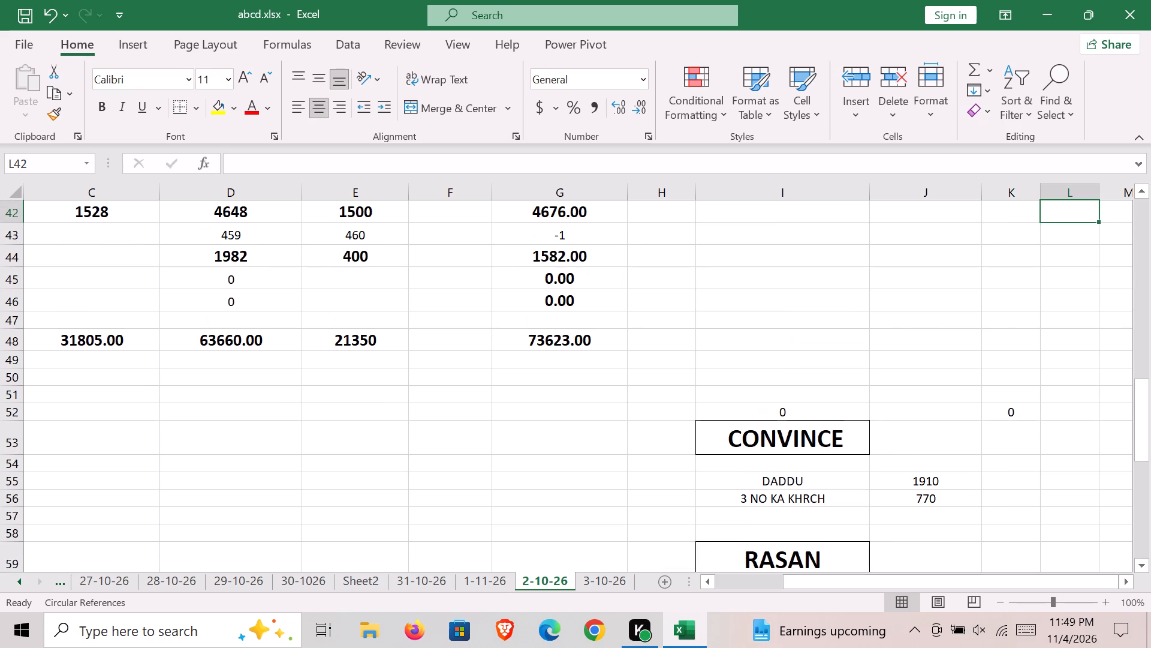
key(Down)
key(Down)
key(Down)
key(Down)
key(Down)
key(Down)
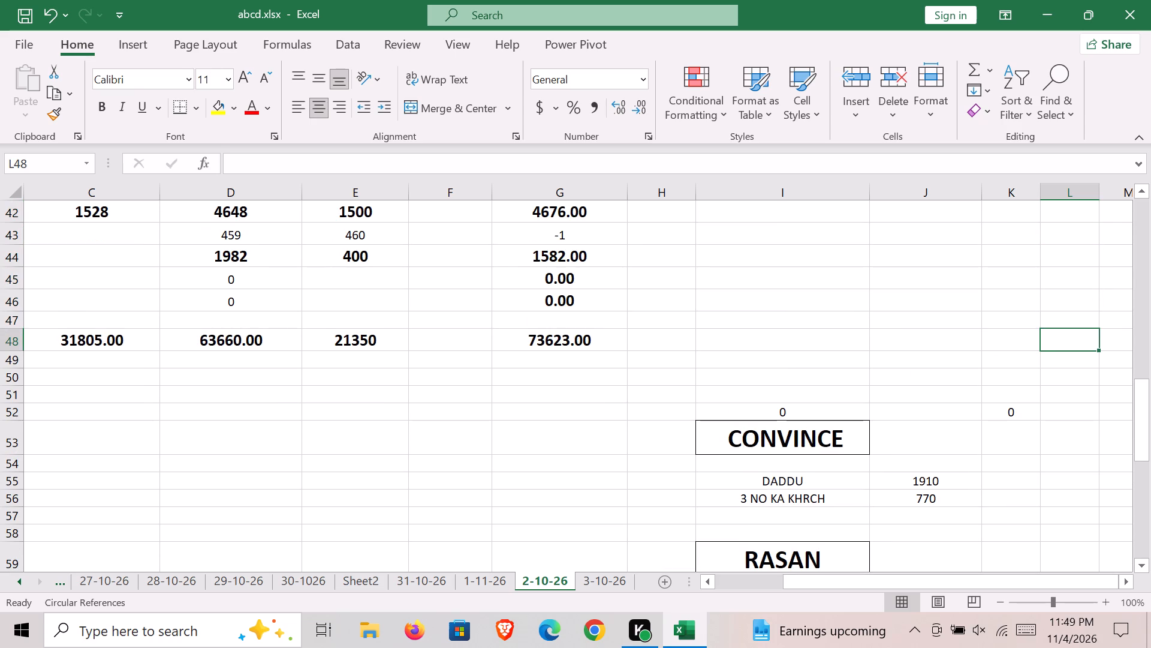
key(Left)
key(Left)
key(Left)
key(Left)
key(Left)
key(Left)
key(Left)
key(Left)
key(Left)
key(Left)
key(Left)
key(Right)
key(Right)
key(Right)
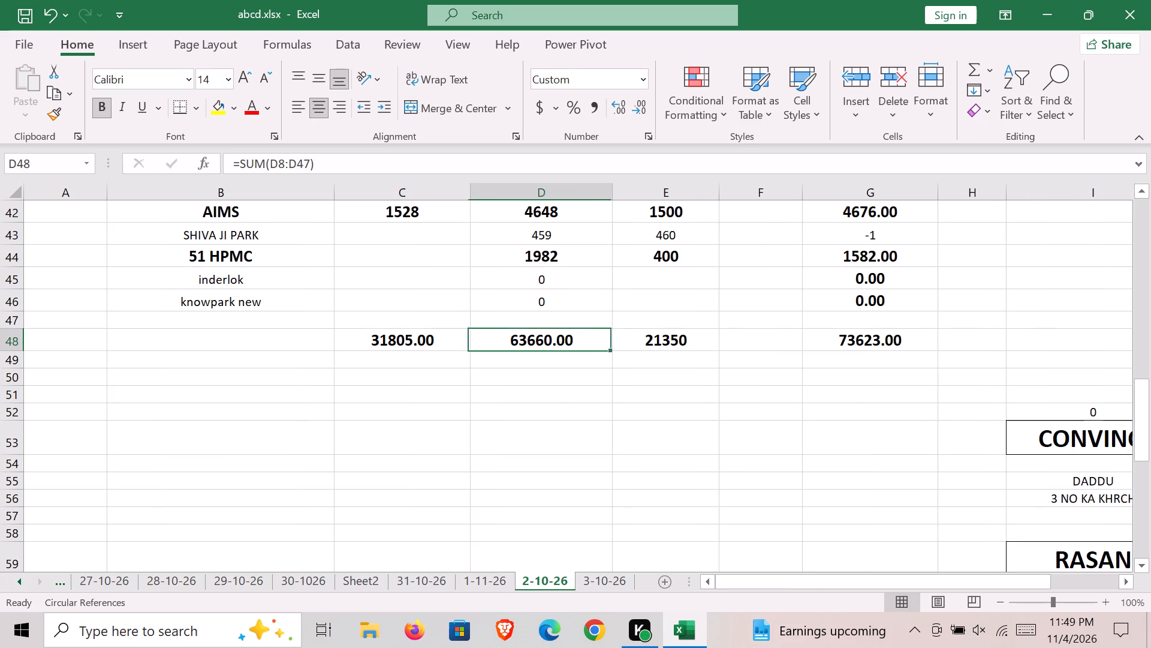
key(Right)
key(Right)
key(Right)
key(Right)
key(Right)
key(Right)
key(Right)
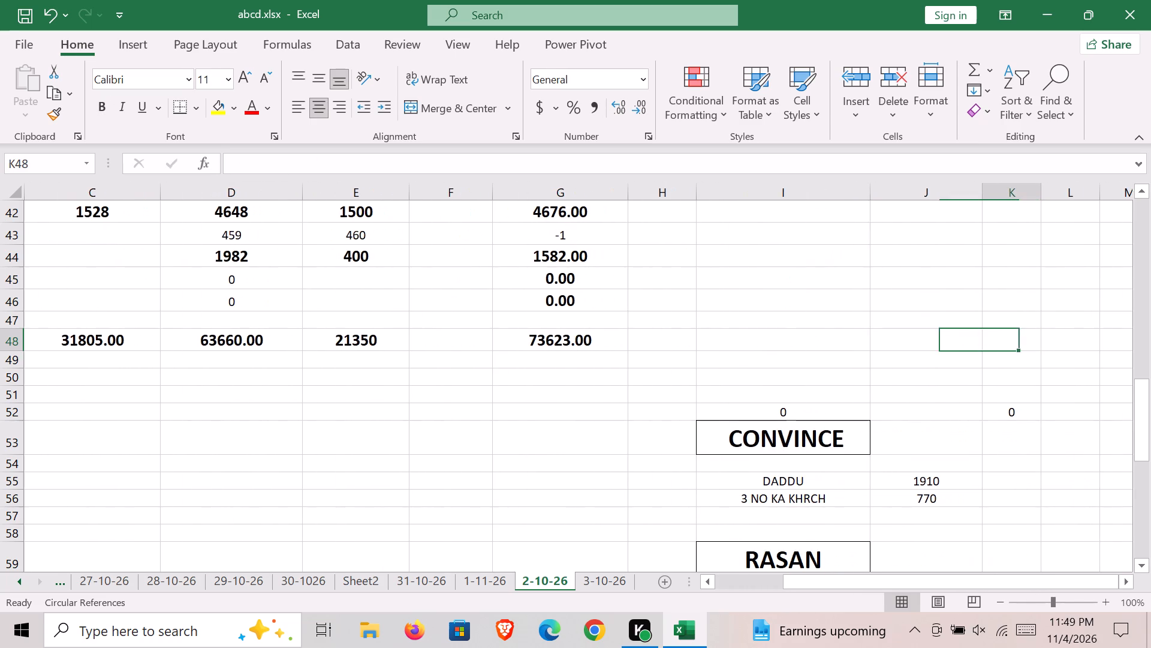
Check the NAUSAD, HAFI JI and SUNNY side sections and their totals on the 2-10-26 sheet.
key(Up)
key(Up)
key(Up)
key(Up)
key(Up)
key(Up)
key(Up)
key(Up)
key(Up)
key(Up)
key(Up)
key(Up)
key(Up)
key(Up)
key(Up)
key(Up)
key(Up)
key(Up)
key(Up)
key(Up)
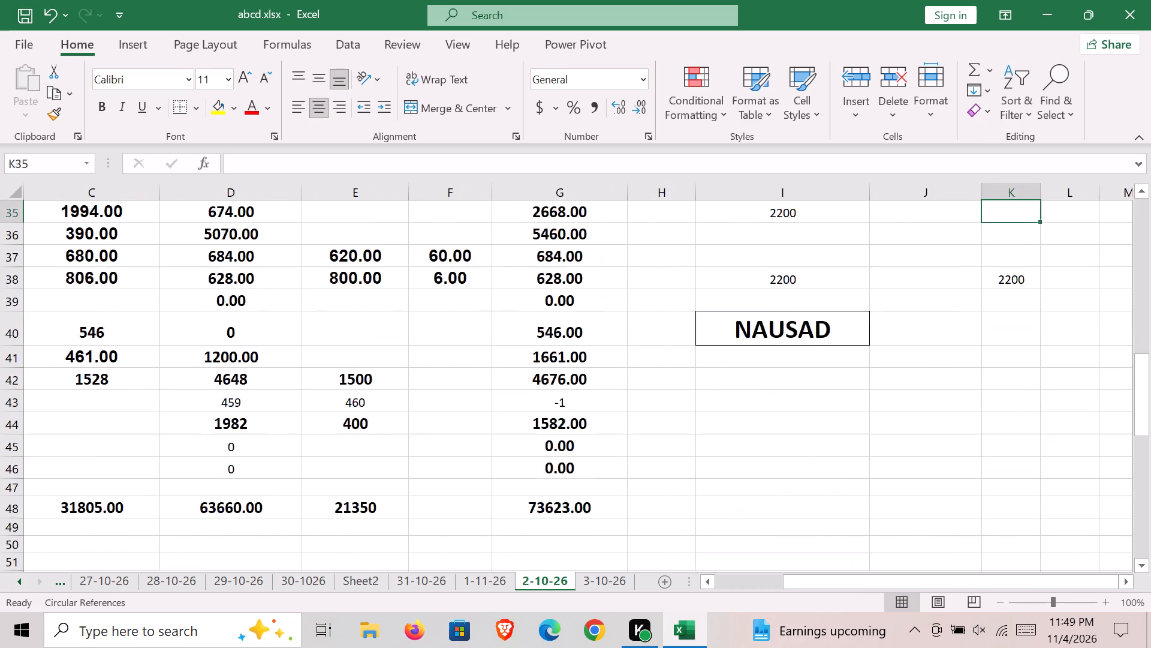
key(Up)
key(Up)
key(Down)
key(Down)
key(Down)
key(Down)
key(Down)
key(Down)
key(Down)
key(Down)
key(Down)
key(Down)
key(Down)
key(Down)
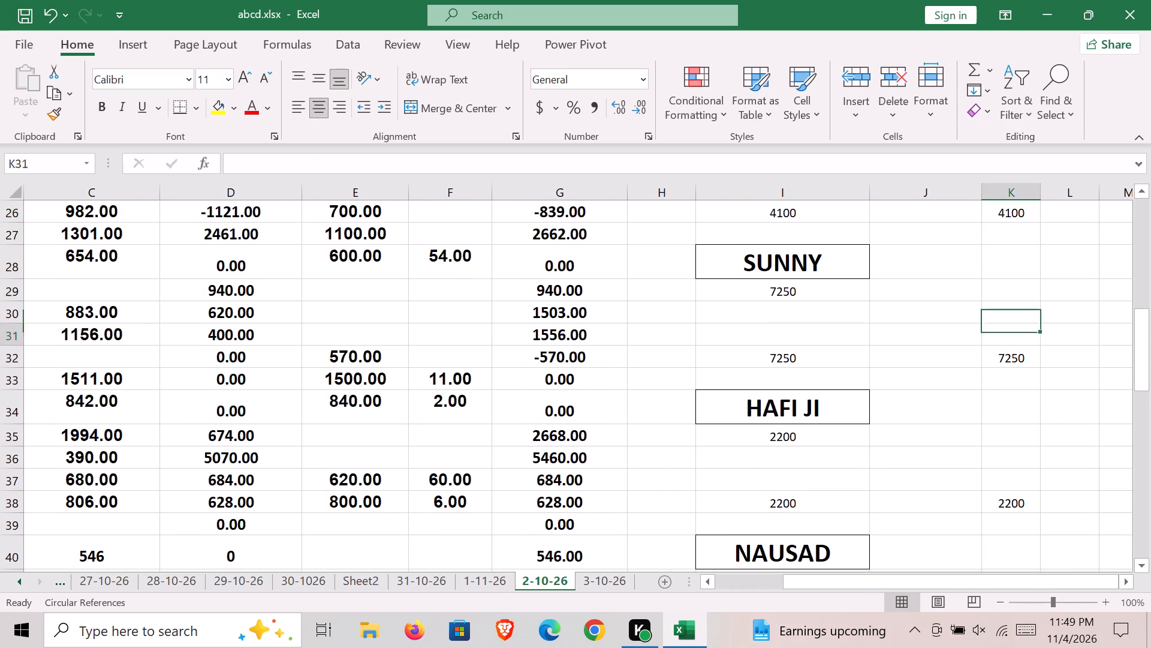
key(Down)
key(Down)
key(Down)
Recheck the side sections from NAUSAD up to GUPTA and back down to HAFI JI, comparing entries with the TOTAL column.
key(Up)
key(Up)
key(Up)
key(Up)
key(Up)
key(Up)
key(Up)
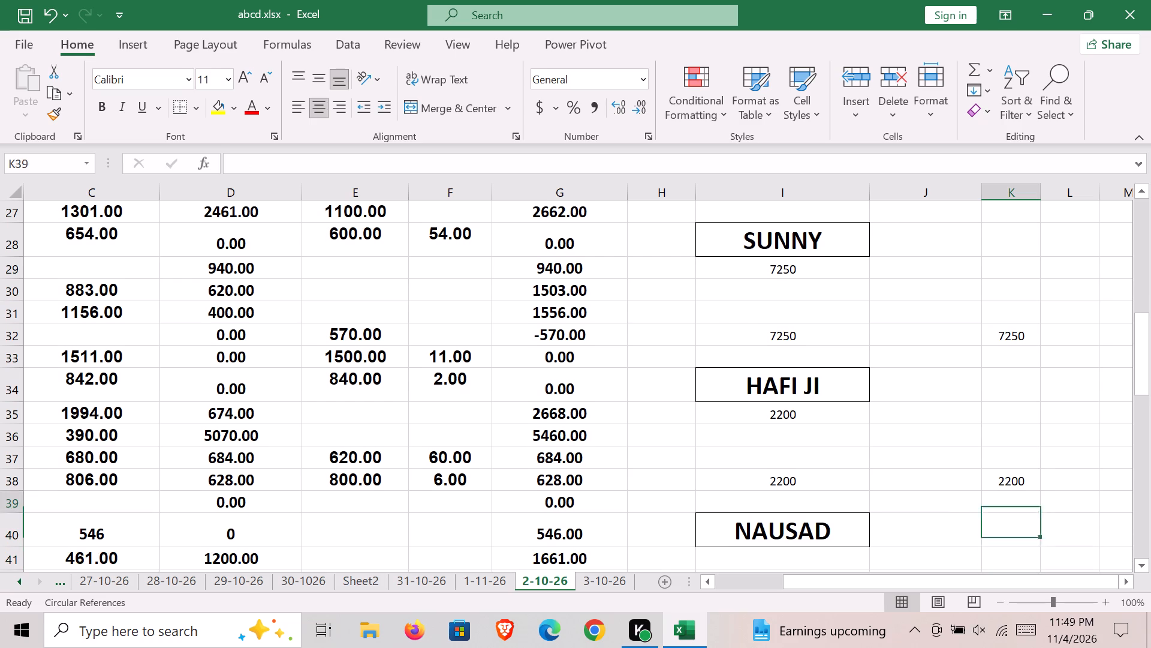
key(Up)
key(Up)
key(Up)
key(Up)
key(Up)
key(Up)
key(Up)
key(Up)
key(Up)
key(Up)
key(Up)
key(Up)
key(Up)
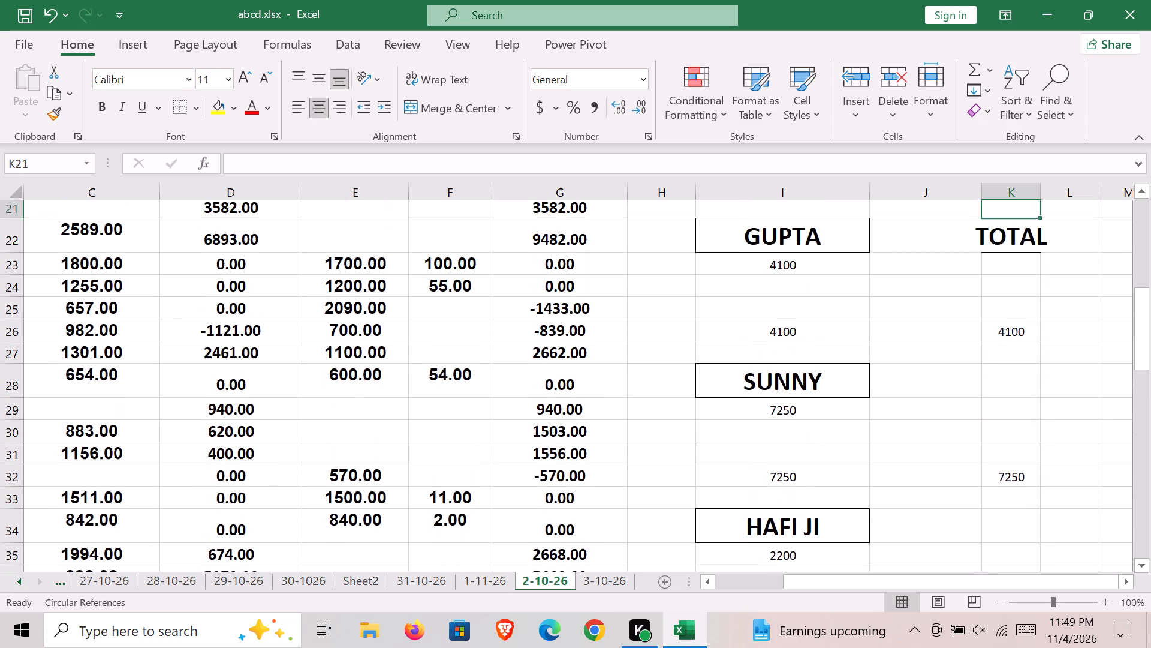
key(Up)
key(Up)
key(Up)
key(Down)
key(Down)
key(Down)
key(Down)
key(Down)
key(Down)
key(Down)
key(Down)
key(Down)
key(Down)
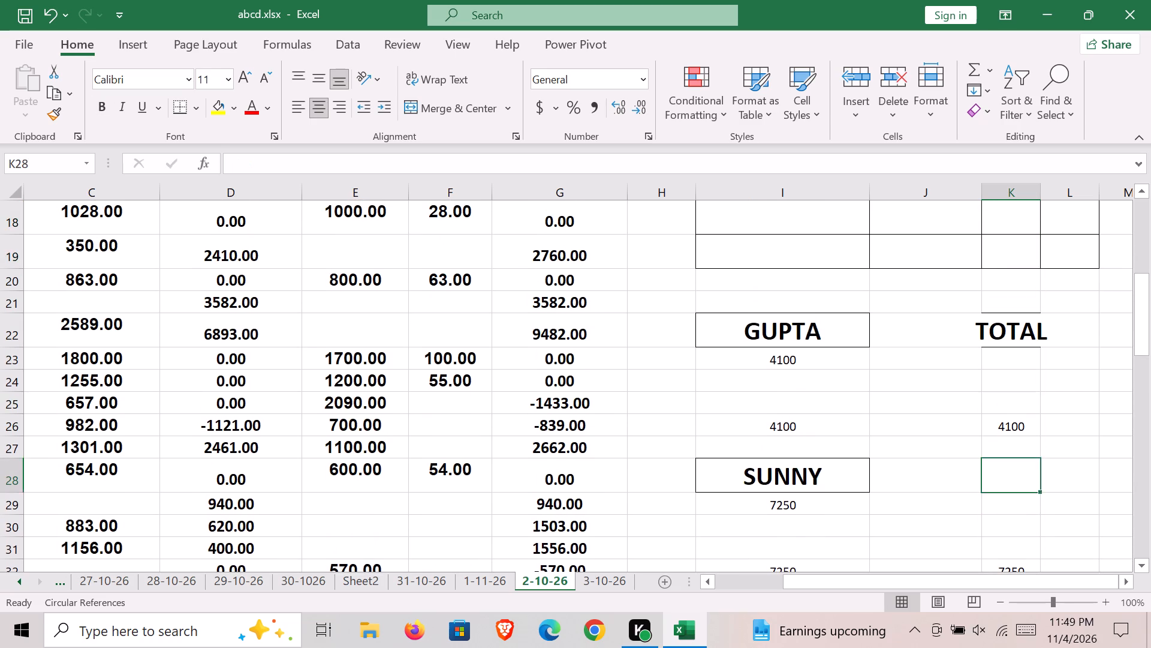
key(Down)
key(Down)
key(Down)
key(Down)
key(Down)
key(Down)
key(Down)
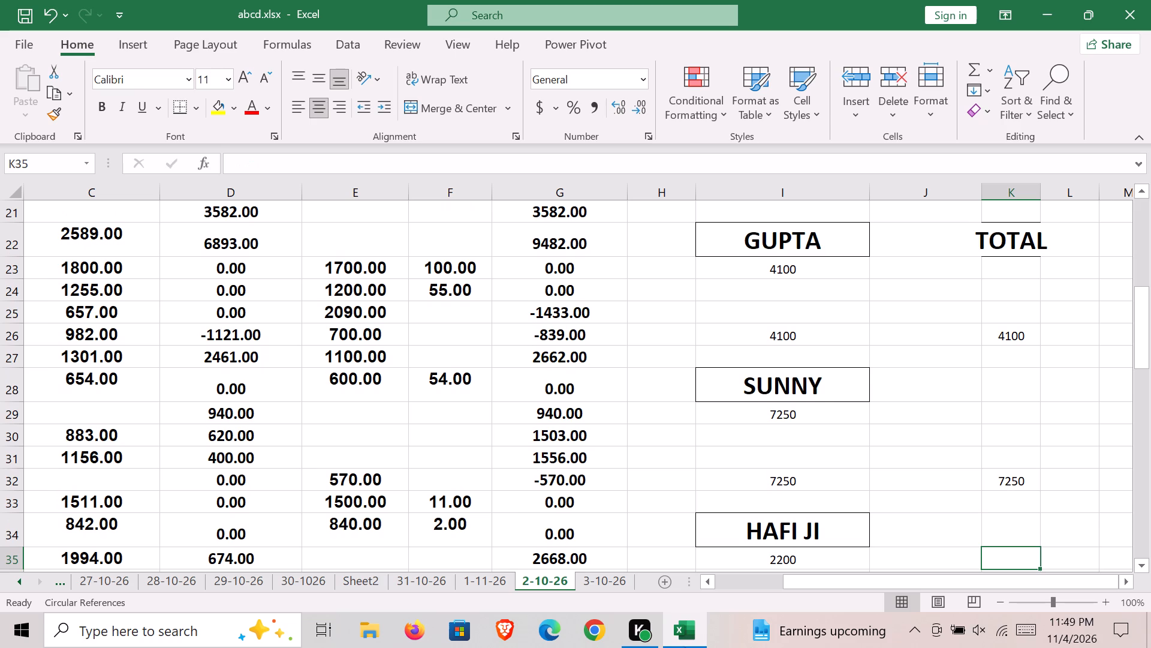
On the 3-10-26 sheet, enter 1700 as the credit amount for KALKA JI 2 in column E.
click(593, 585)
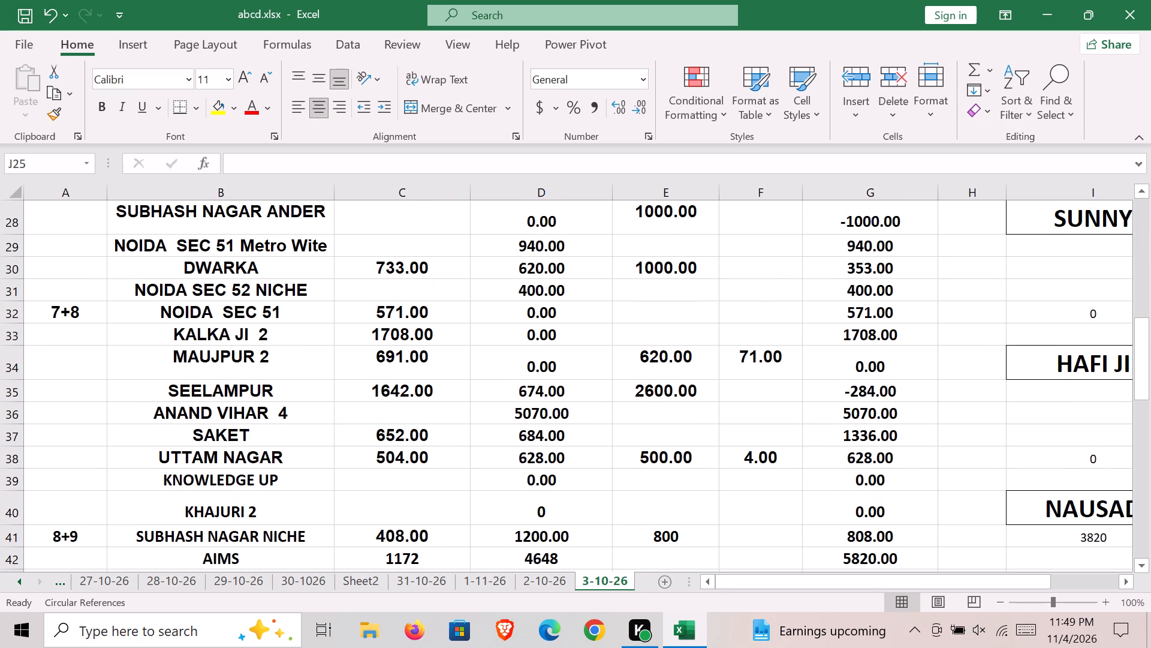
click(653, 334)
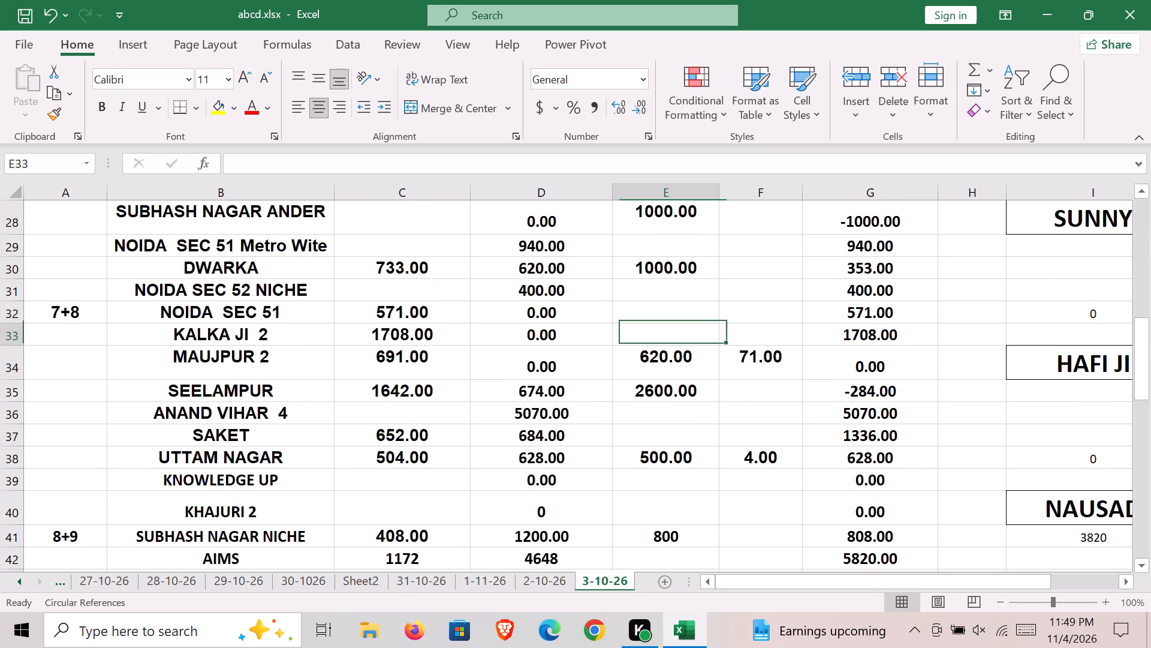
text(1700)
key(Up)
Enter 1500 as the credit amount for AZADPUR in column E and save the workbook.
key(Up)
key(Up)
key(Up)
key(Up)
key(Up)
key(Up)
key(Up)
key(Up)
key(Up)
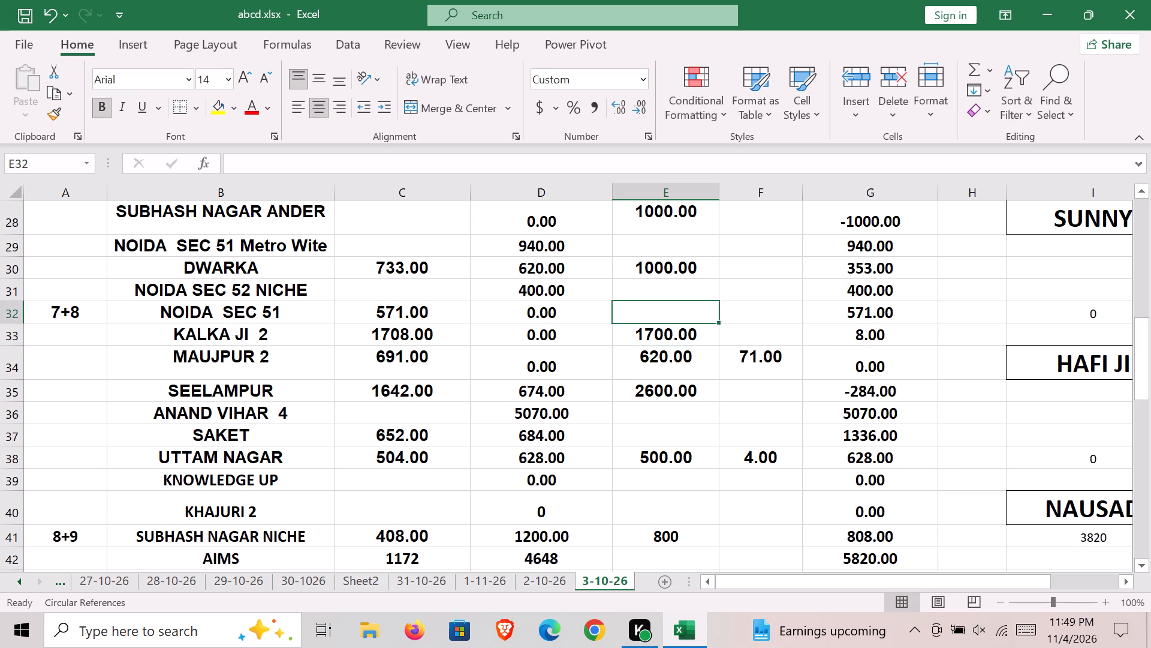
key(Up)
key(Up)
key(Down)
key(Down)
key(Down)
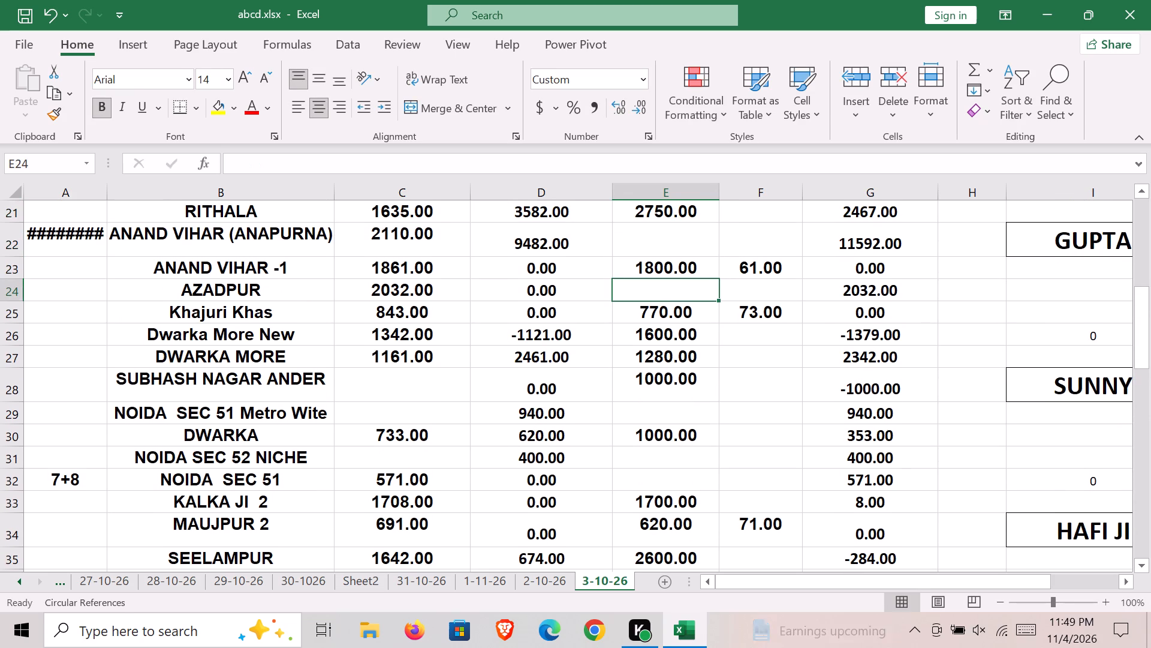
text(15)
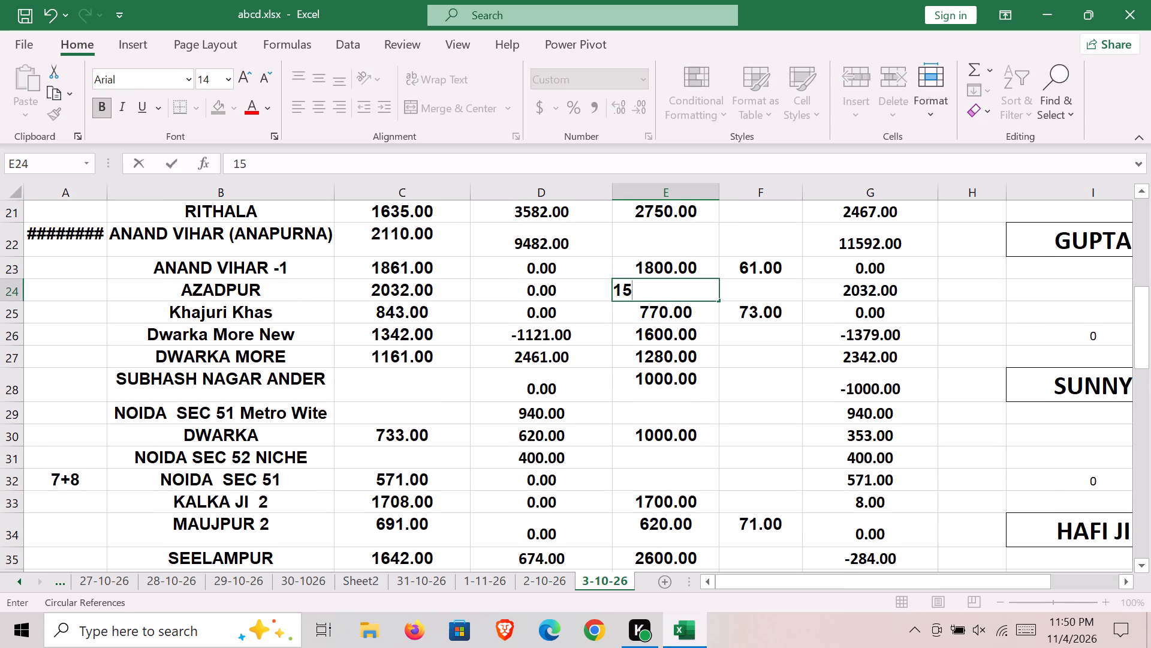
text(00)
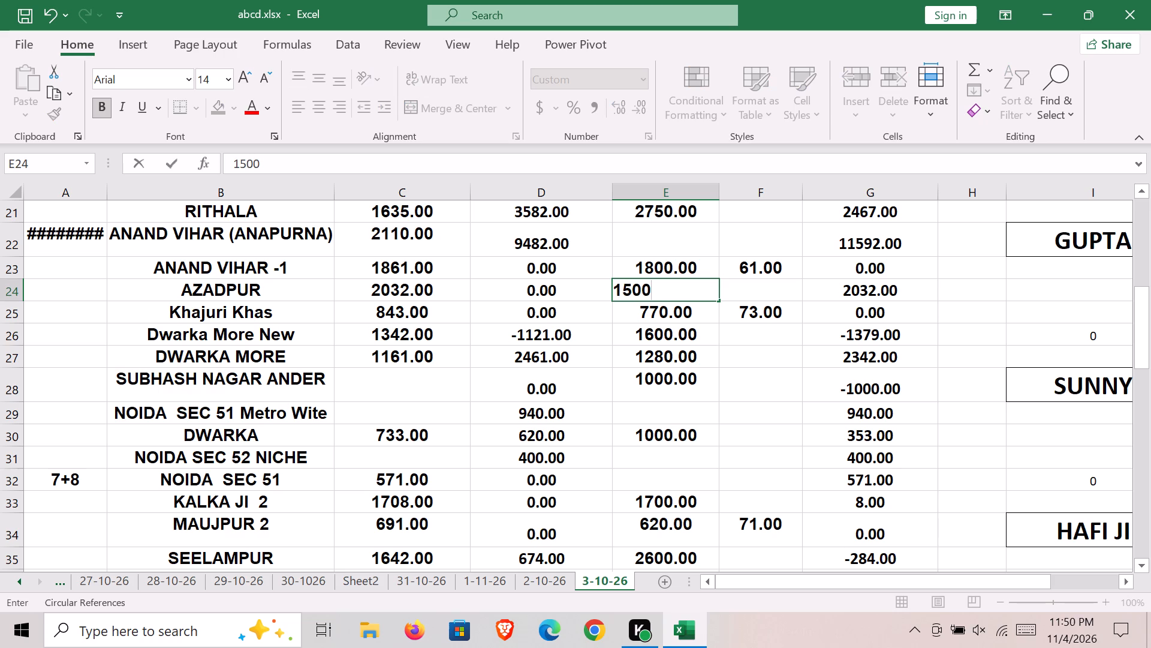
key(ctrl+s)
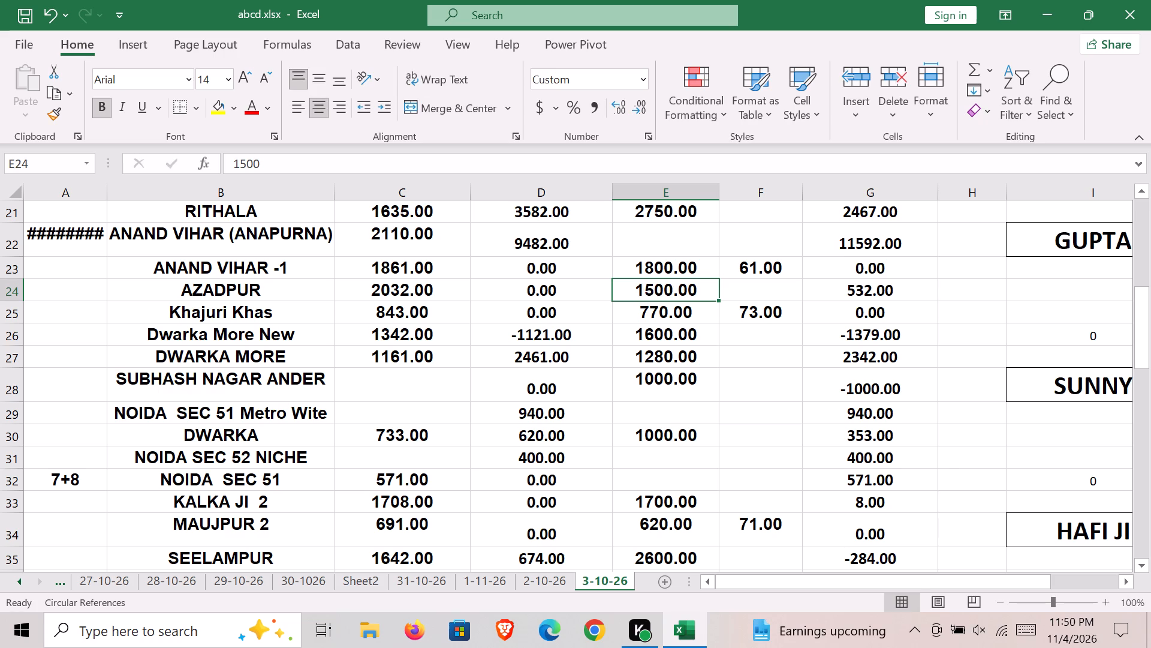
Enter 532 as AZADPUR's R/O value in column F and save the workbook.
key(Right)
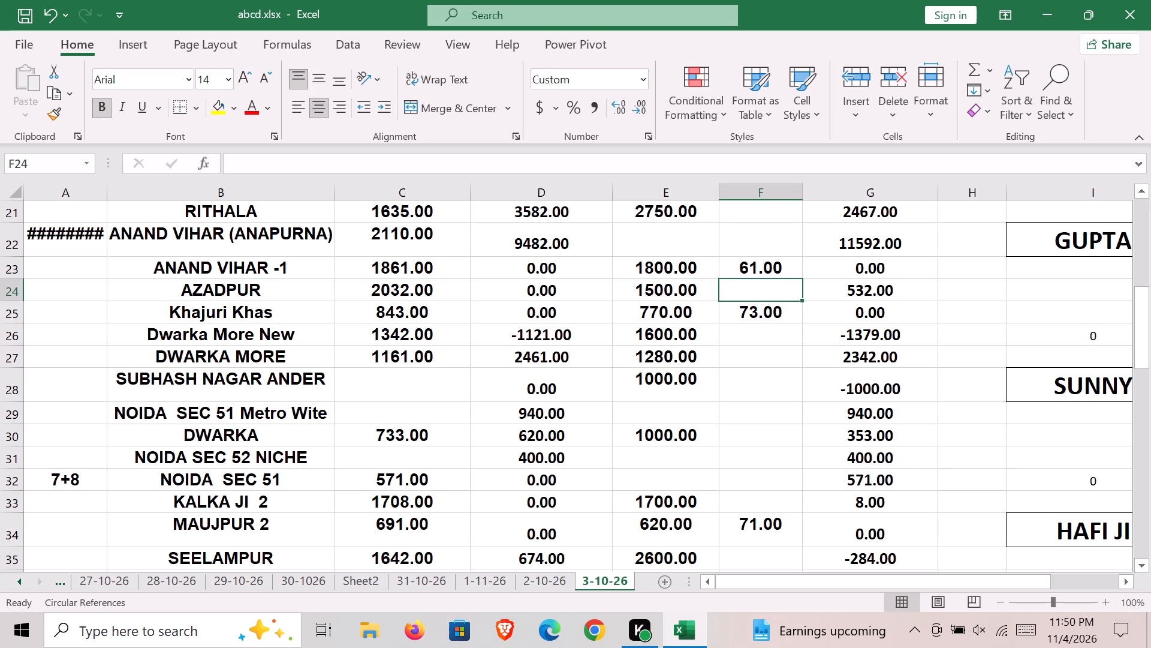
text(532)
key(Down)
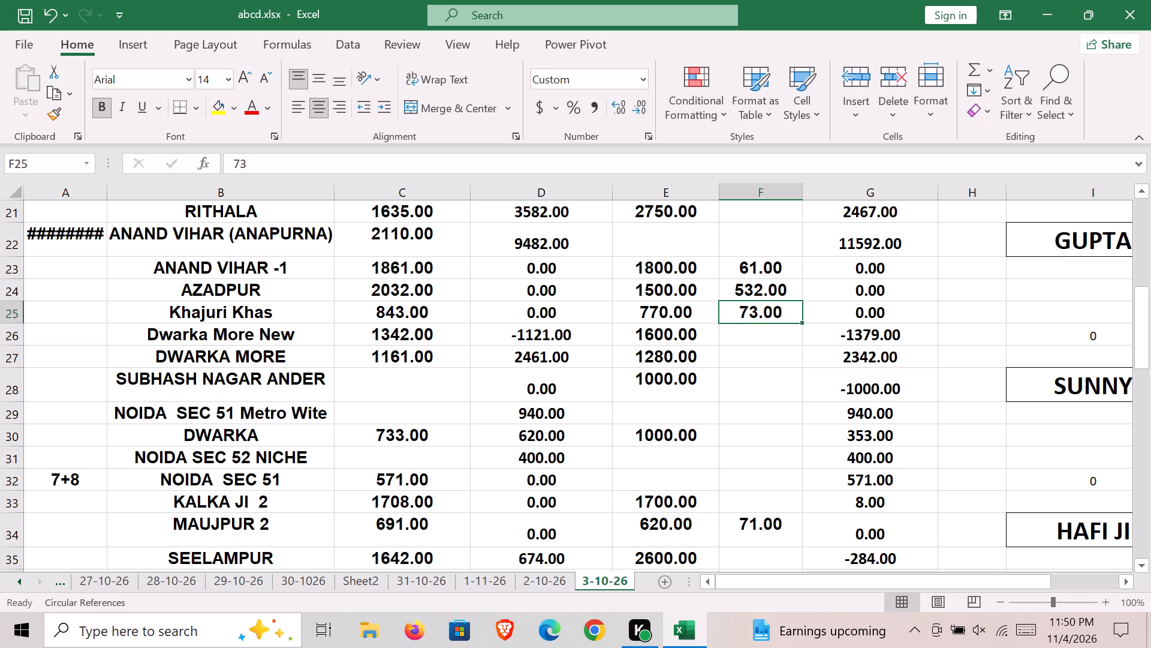
key(ctrl+s)
Examine the outlet rows below Khajuri Khas down to the column totals row on the 3-10-26 sheet.
key(Down)
key(Down)
key(Down)
key(Down)
key(Down)
key(Down)
key(Down)
key(Down)
key(Down)
key(Down)
key(Down)
key(Down)
key(Down)
key(Down)
key(Down)
key(Down)
key(Down)
key(Down)
key(Down)
key(Down)
key(Down)
key(Down)
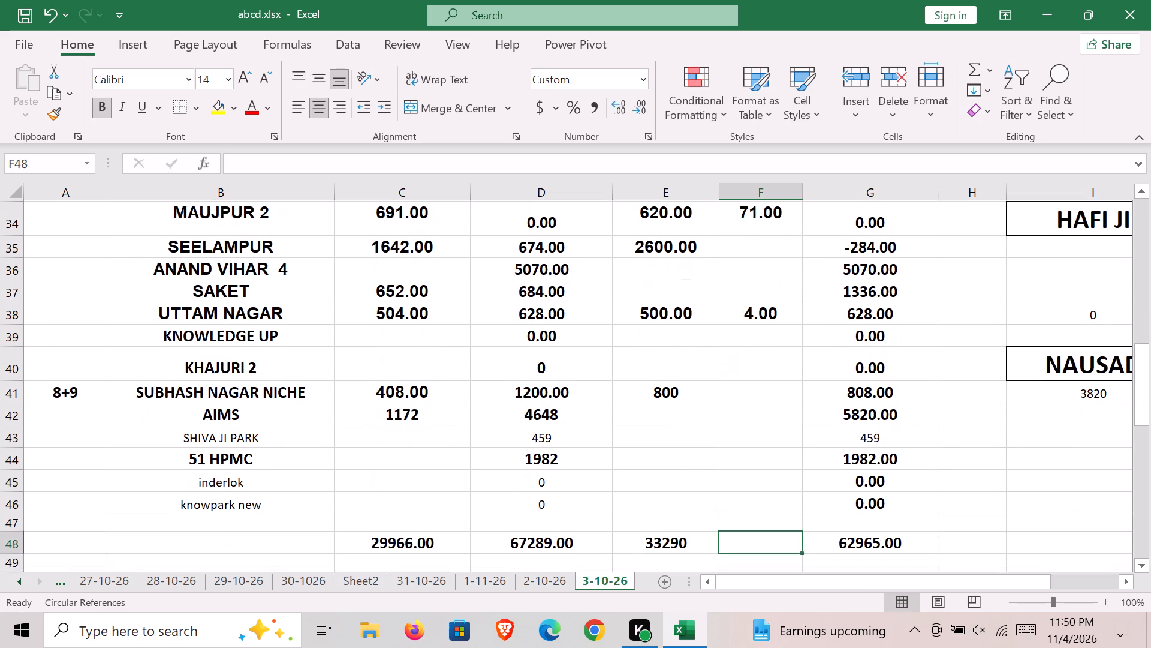
Review the outlet rows and their R/O values from the totals row back up to MG ROAD OTHER.
key(Up)
key(Up)
key(Up)
key(Up)
key(Up)
key(Up)
key(Up)
key(Up)
key(Up)
key(Up)
key(Up)
key(Up)
key(Up)
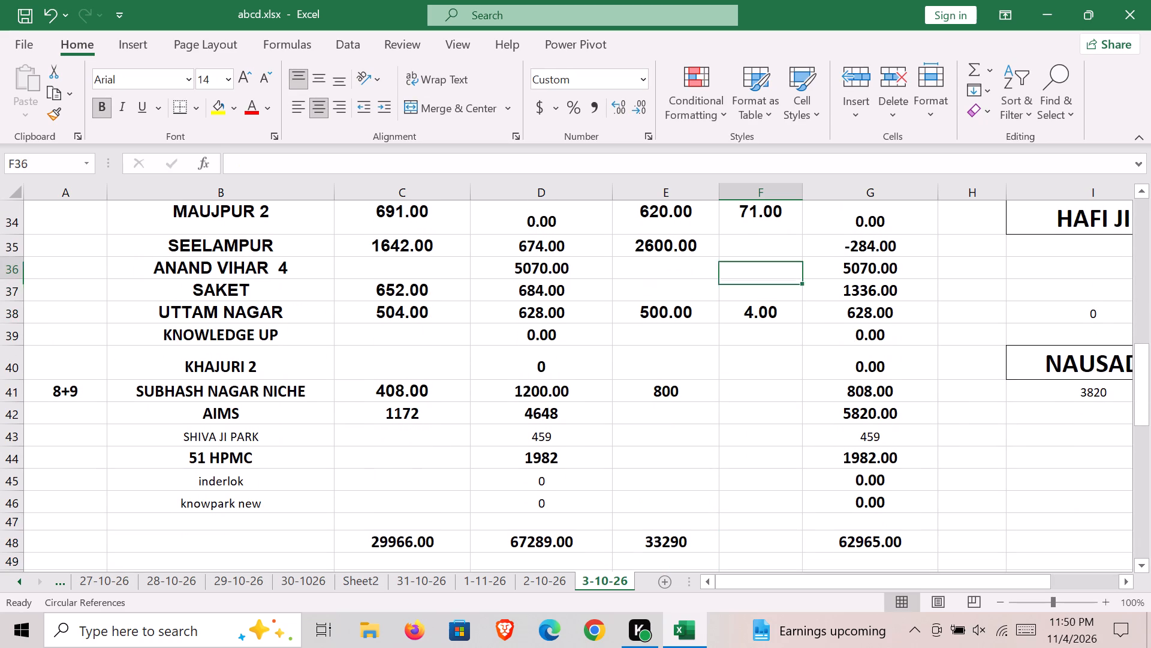
key(Up)
key(Up)
key(Up)
key(Up)
key(Up)
key(Up)
key(Up)
key(Up)
key(Up)
key(Up)
key(Up)
key(Up)
key(Up)
key(Up)
key(Up)
key(Up)
key(Up)
key(Up)
key(Up)
key(Up)
key(Up)
Check the side expense list from GOBHI through SALARY and its blank rows down to the GUPTA section.
key(Right)
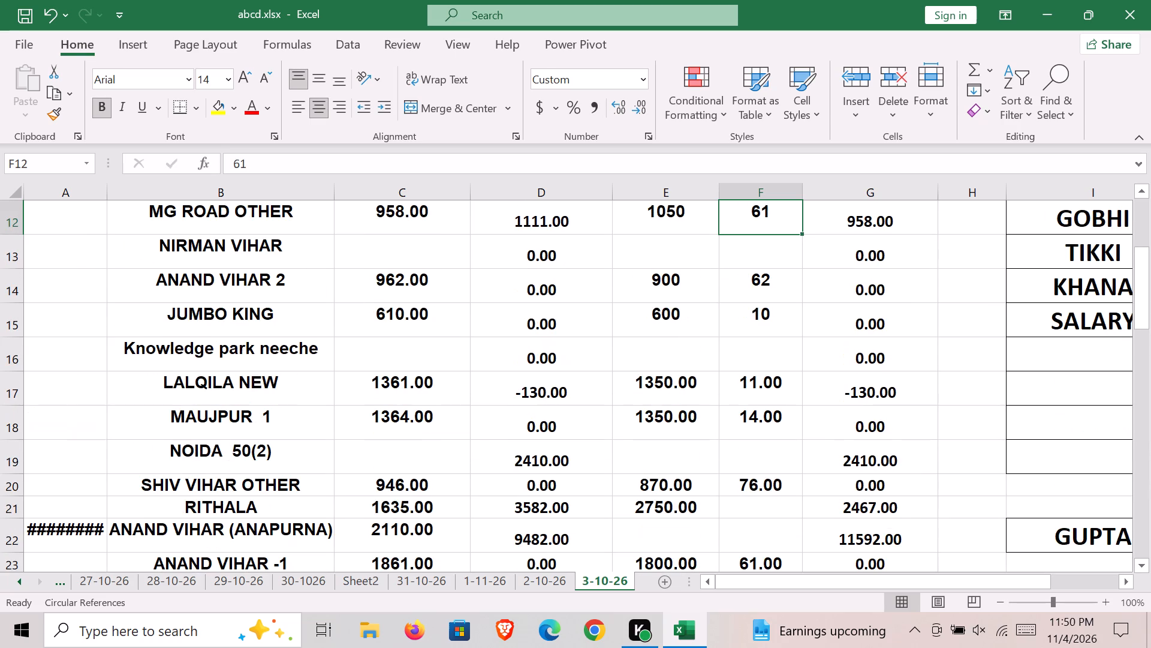
key(Right)
key(Right)
key(Right)
key(Left)
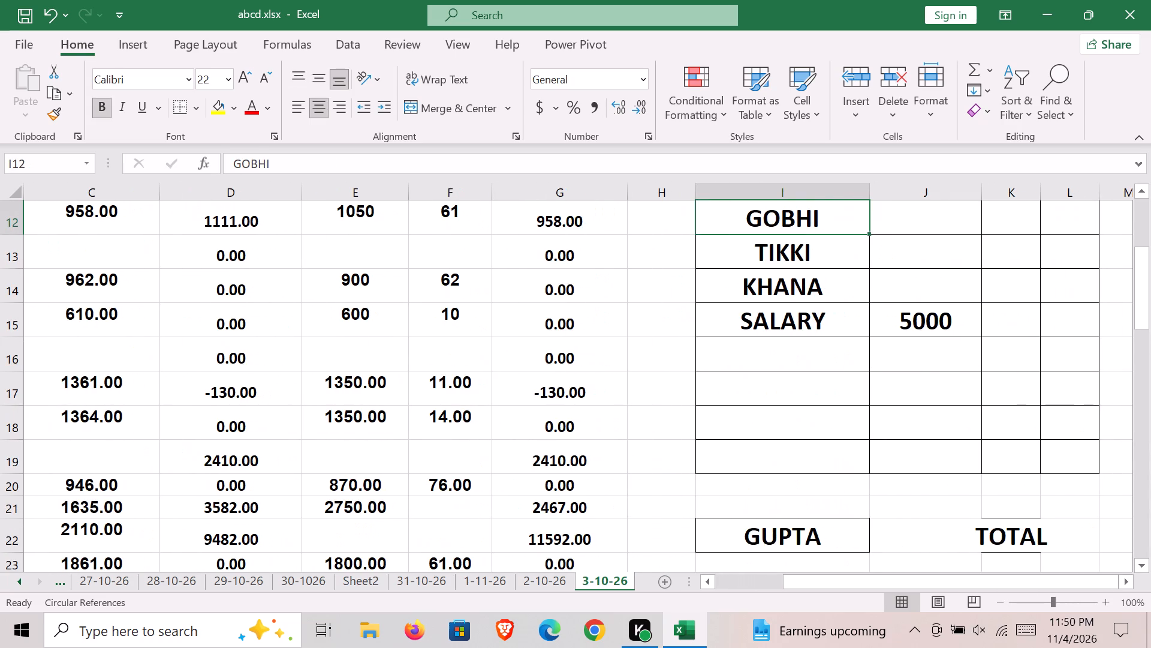
key(Down)
key(Down)
key(Down)
key(Down)
key(Down)
key(Down)
key(Down)
key(Down)
key(Down)
key(Down)
key(Down)
key(Down)
key(Down)
key(Down)
key(Down)
key(Down)
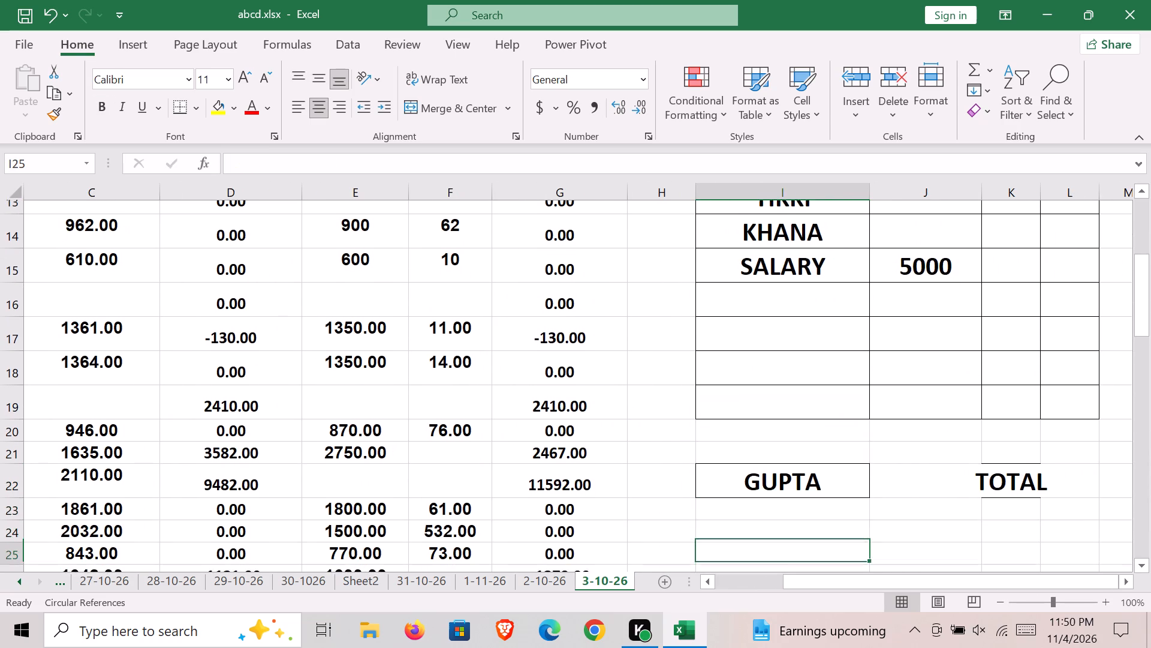
key(Up)
key(Up)
key(Up)
key(Up)
key(Up)
key(Up)
key(Up)
key(Up)
key(Up)
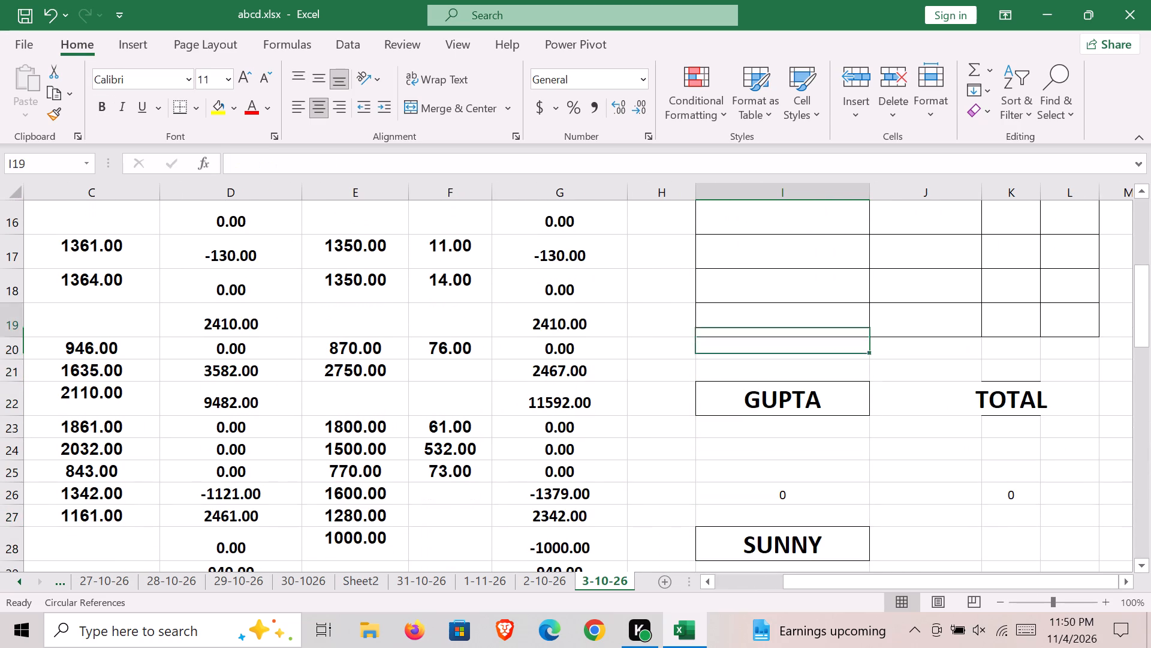
key(Up)
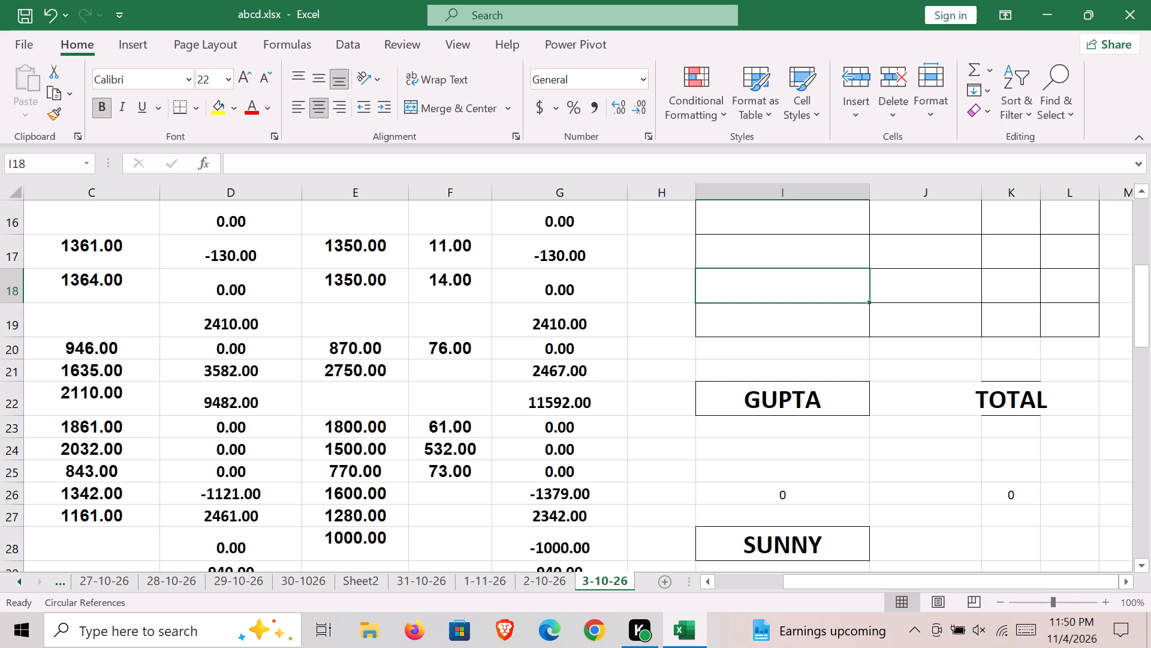
key(Down)
key(Down)
key(Down)
key(Down)
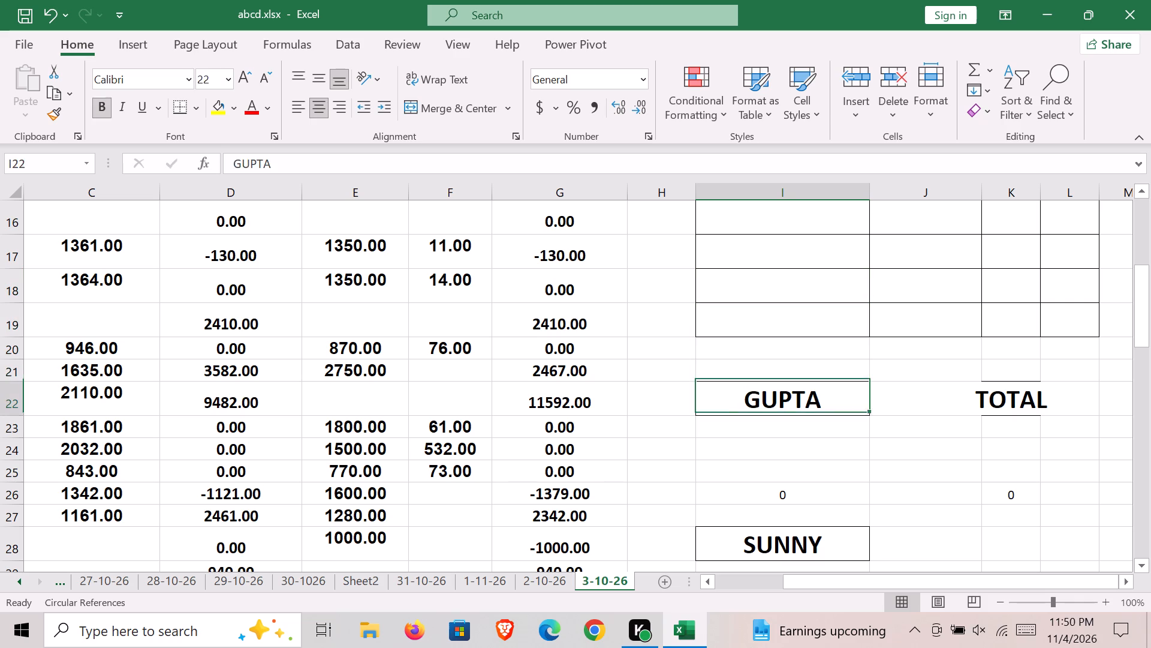
Check the GUPTA, SUNNY and HAFI JI side sections and their totals down to NAUSAD.
key(Down)
key(Down)
key(Down)
key(Down)
key(Down)
key(Down)
key(Down)
key(Down)
key(Down)
key(Down)
key(Down)
key(Down)
key(Down)
key(Down)
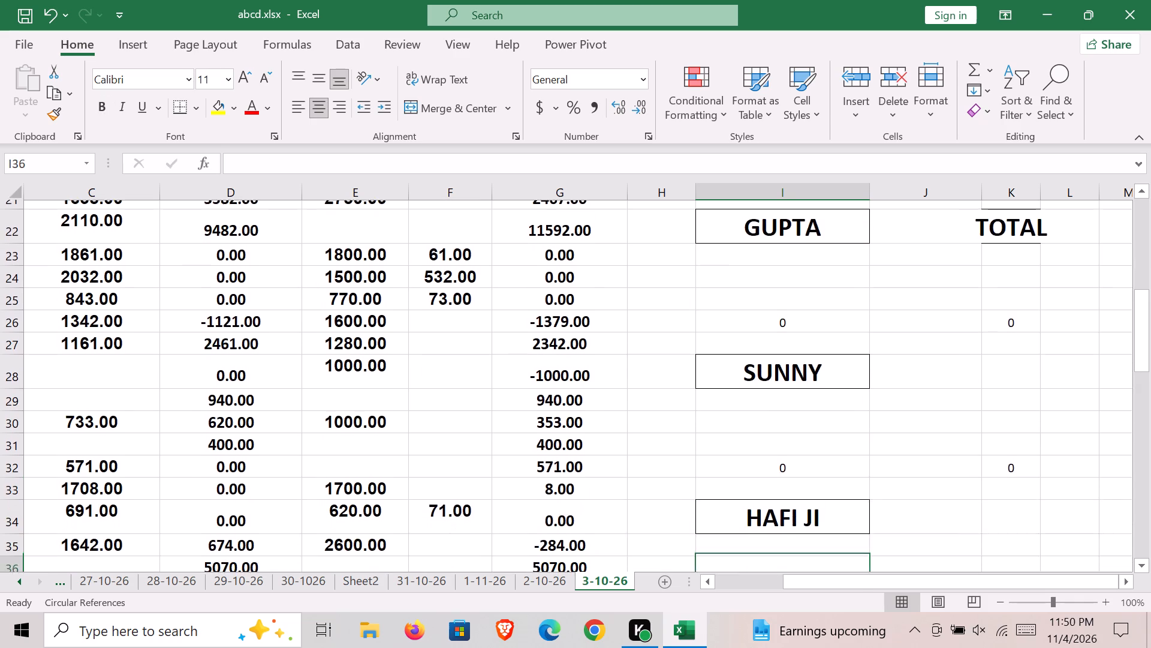
key(Down)
key(Down)
key(Down)
key(Down)
key(Up)
key(Down)
key(Down)
key(Down)
key(Down)
key(Down)
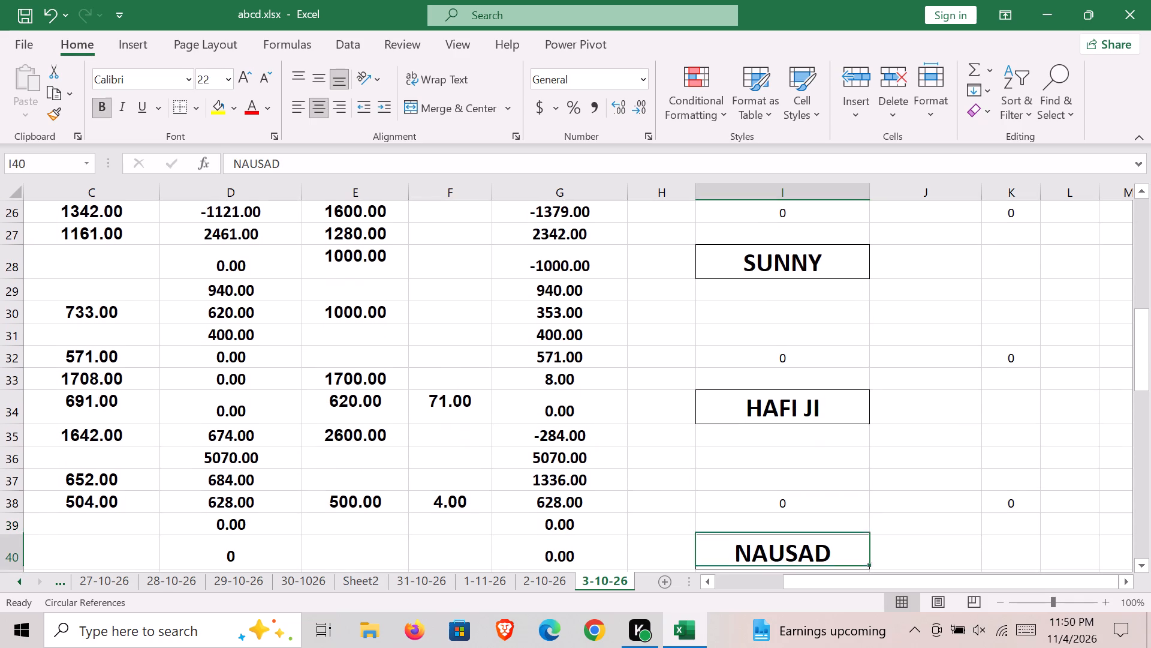
Recheck the side sections from the lower NAUSAD section back up to NAUSAD in the expense list.
key(Up)
key(Up)
key(Up)
key(Up)
key(Up)
key(Up)
key(Up)
key(Up)
key(Up)
key(Up)
key(Up)
key(Up)
key(Up)
key(Up)
key(Up)
key(Up)
key(Up)
key(Up)
key(Up)
key(Up)
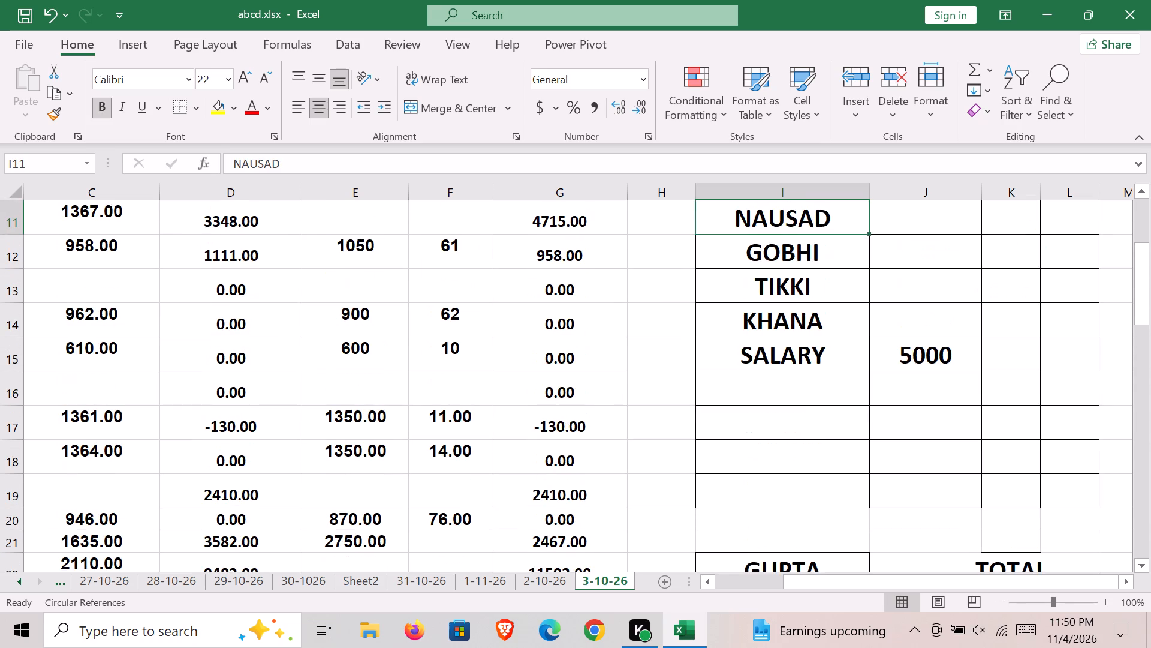
On sheet 2-10-26, add a "haldi mirch" entry of 200 below 3 NO KA KHRCH in the CONVINCE section and save the workbook.
click(541, 581)
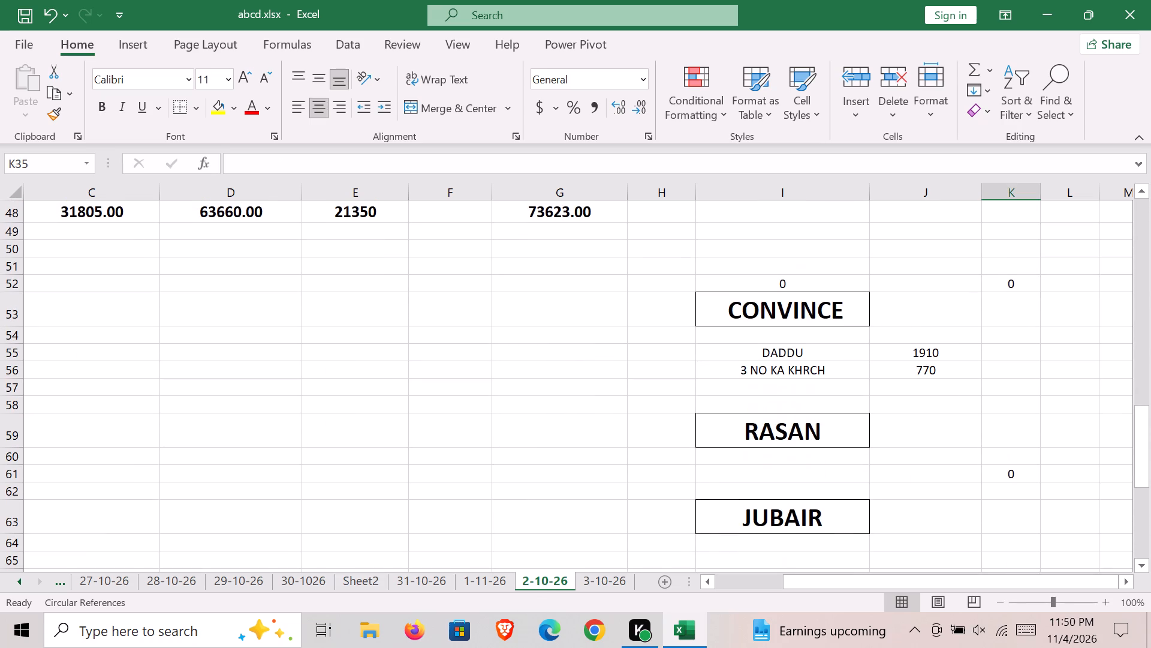
click(805, 385)
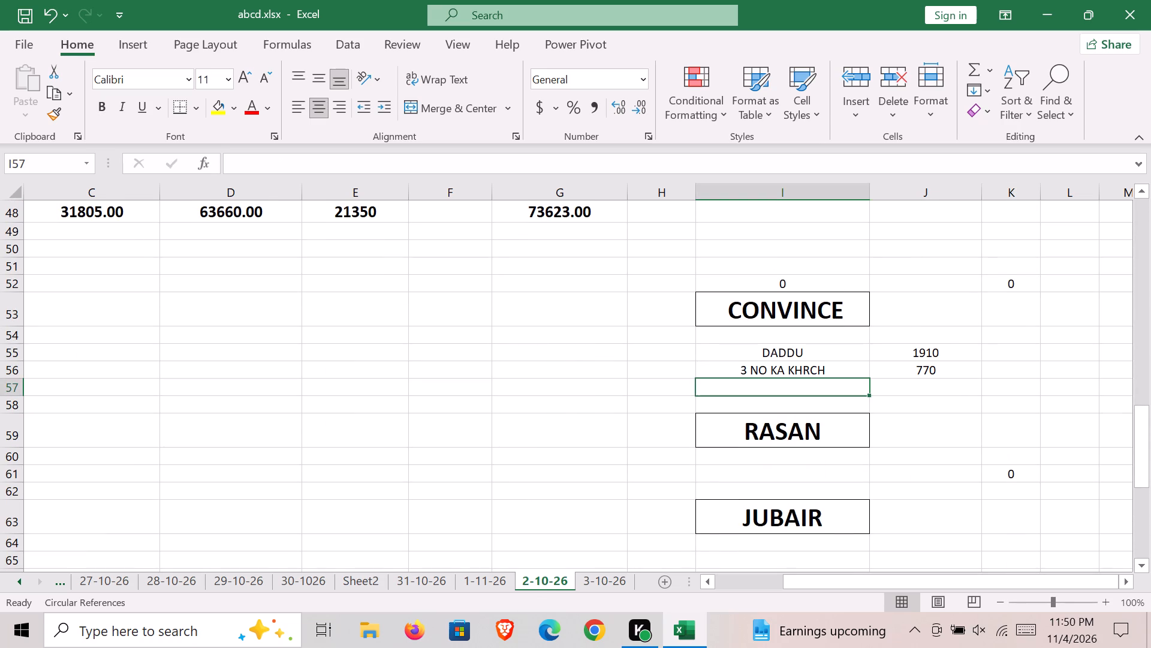
text(haldi)
key(space)
text(mirch)
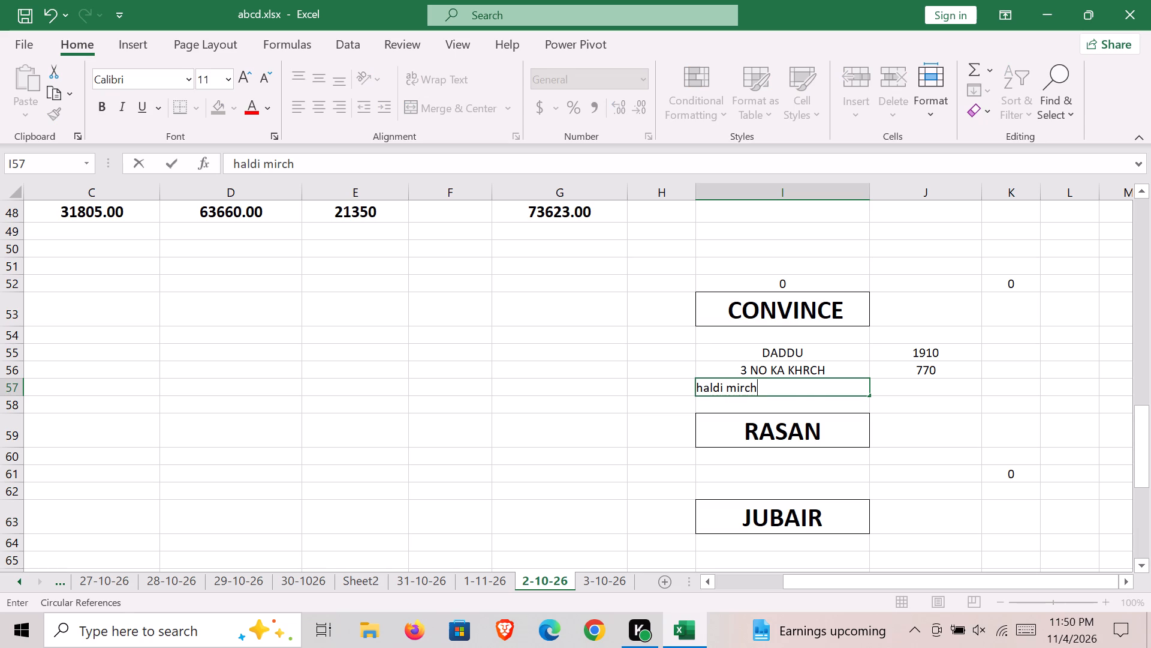
key(Right)
key(Down)
key(Up)
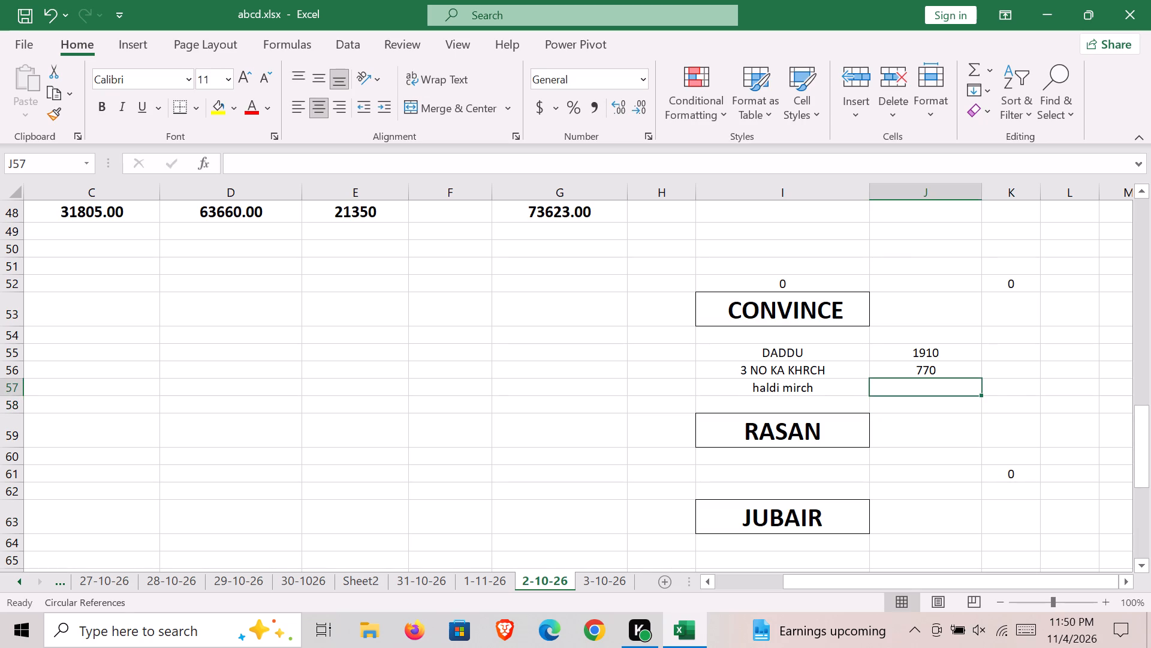
text(200)
key(ctrl+s)
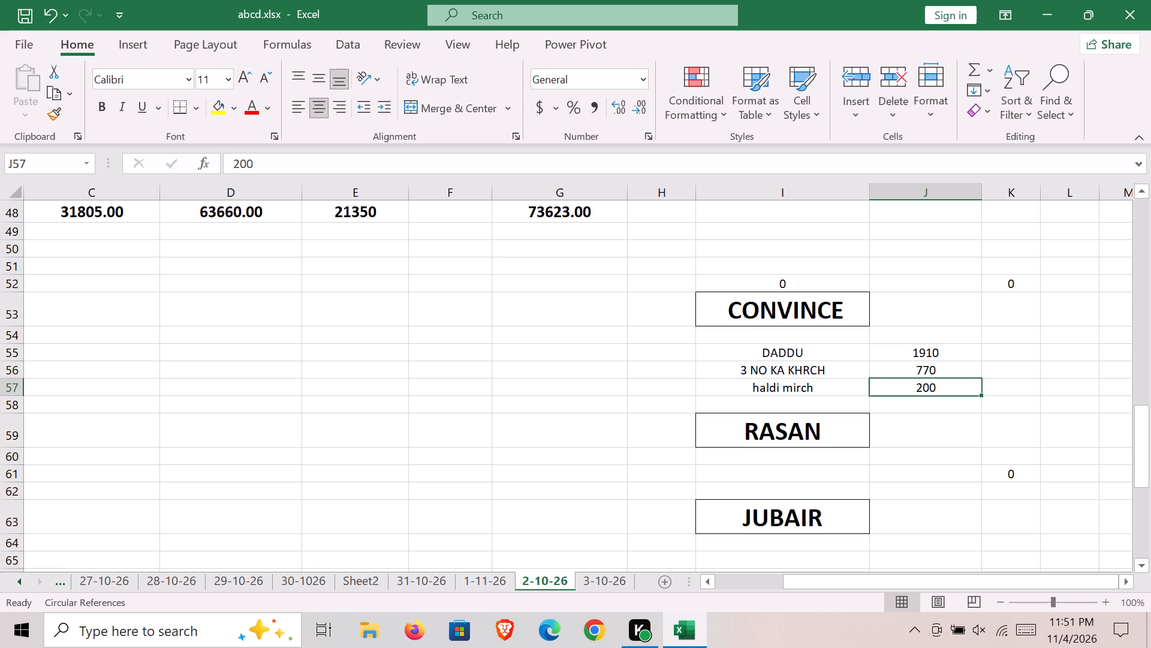
On sheet 3-10-26, examine the side expense list from NAUSAD down through the GUPTA and SUNNY sections to HAFI JI.
click(607, 581)
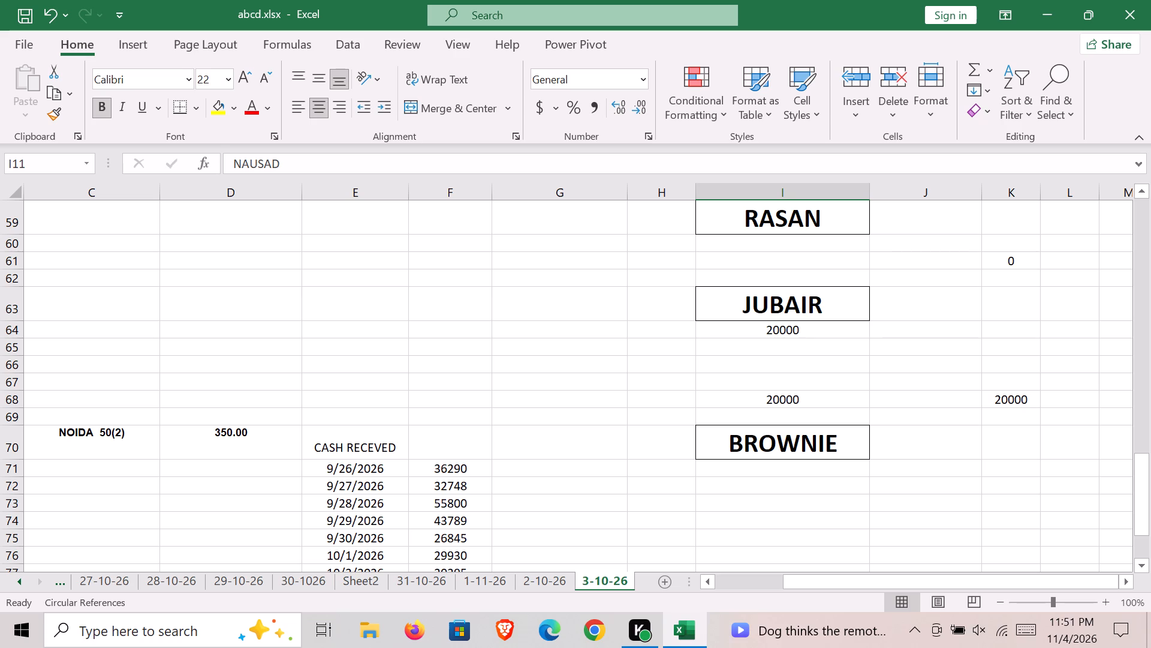
key(Up)
key(Down)
key(Down)
key(Down)
key(Down)
key(Down)
key(Down)
key(Down)
key(Down)
key(Down)
key(Down)
key(Down)
key(Down)
key(Down)
key(Down)
key(Down)
key(Down)
key(Down)
key(Down)
key(Down)
key(Down)
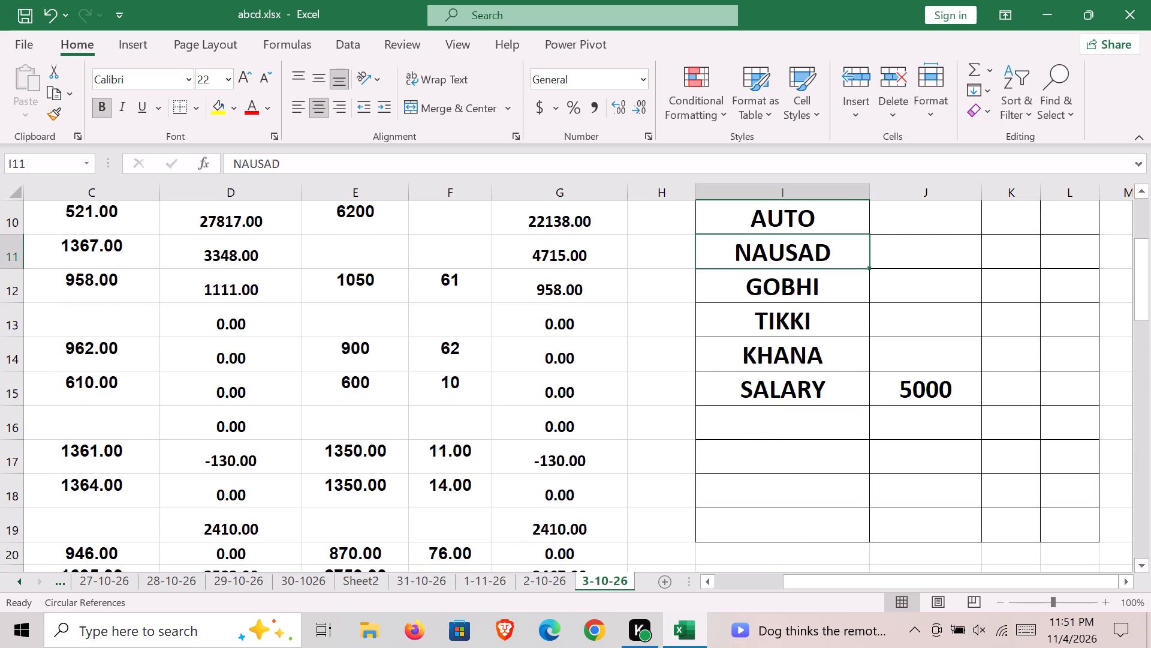
key(Down)
key(Down)
key(Down)
key(Down)
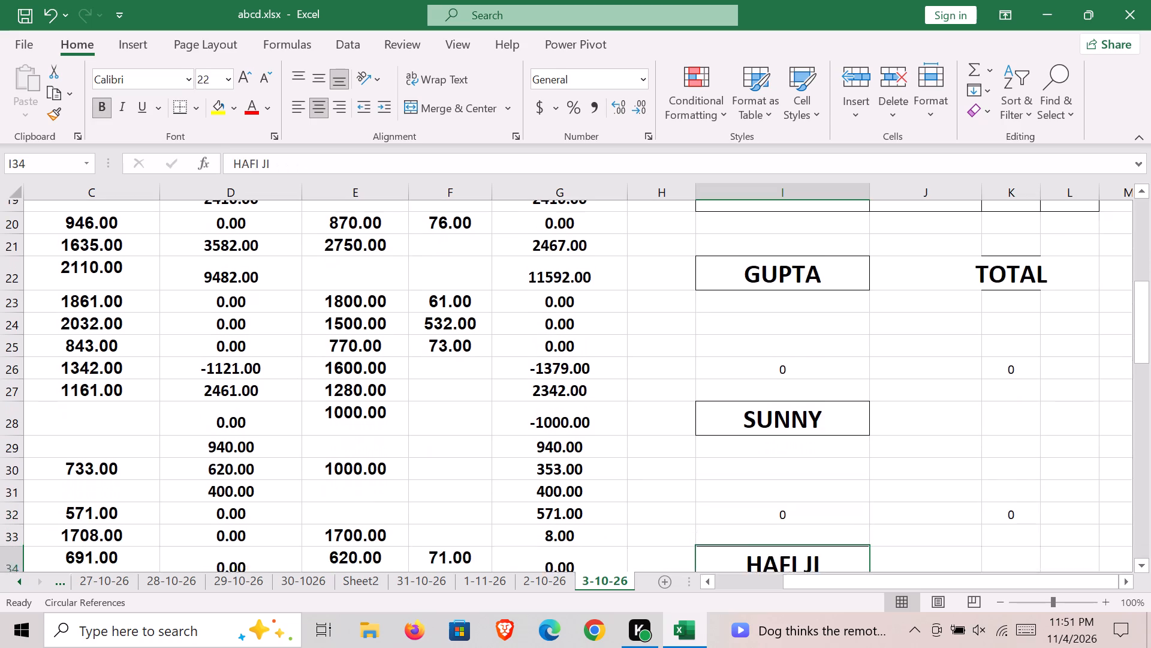
Check the side sections from HAFI JI and the lower NAUSAD section down to the DADDU, 3 NO KA KHRCH and paani entries under CONVINCE.
key(Down)
key(Down)
key(Down)
key(Down)
key(Down)
key(Down)
key(Down)
key(Down)
key(Down)
key(Down)
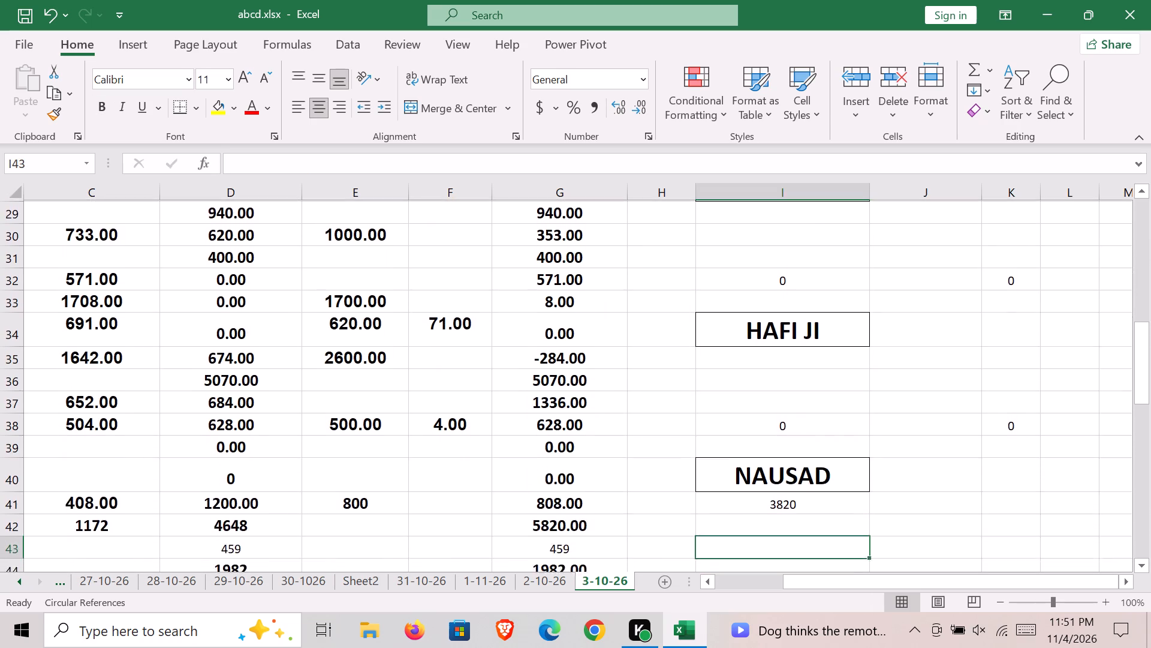
key(Down)
key(Down)
key(Down)
key(Down)
key(Down)
key(Down)
key(Down)
key(Down)
key(Down)
key(Down)
key(Down)
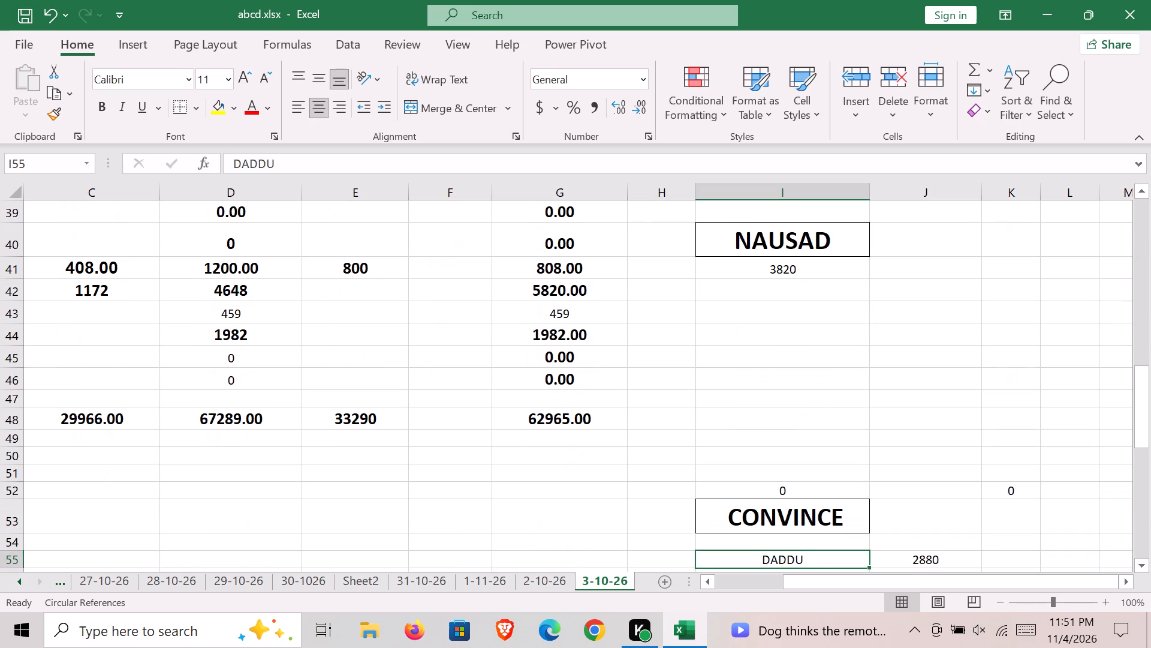
key(Down)
key(Down)
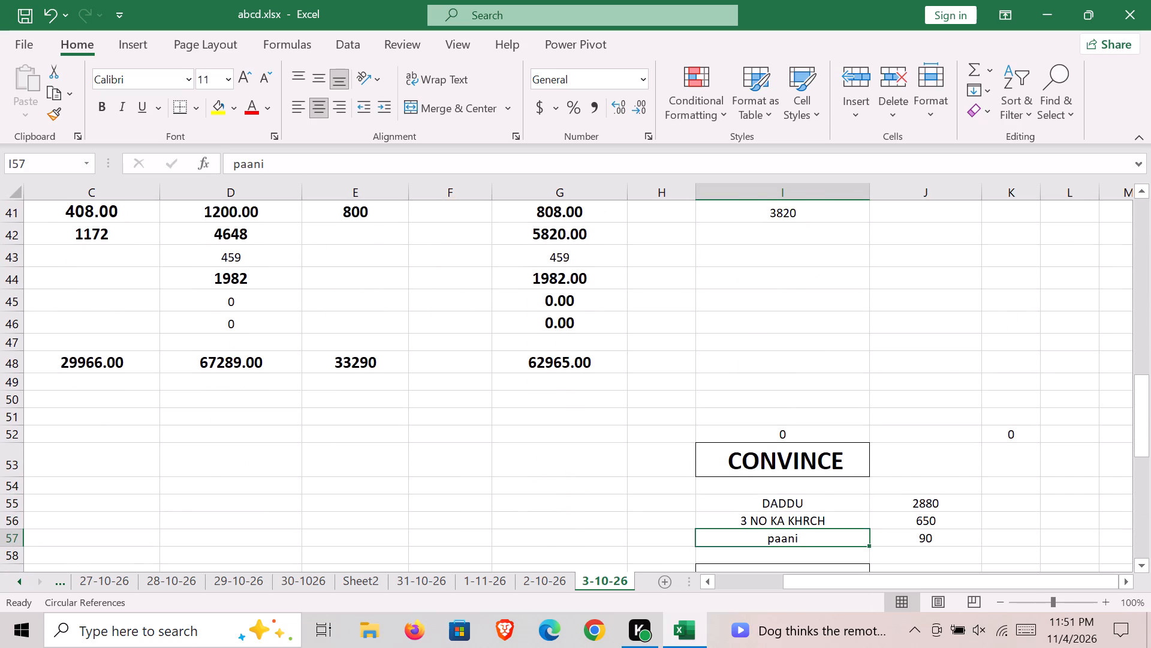
key(Up)
key(Up)
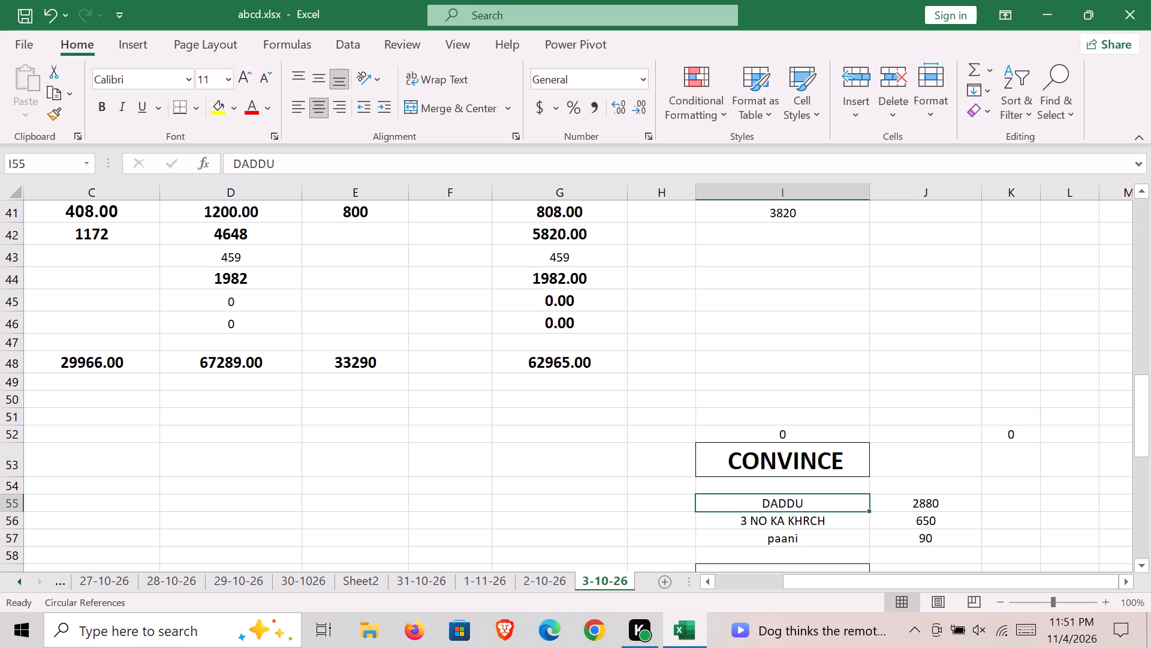
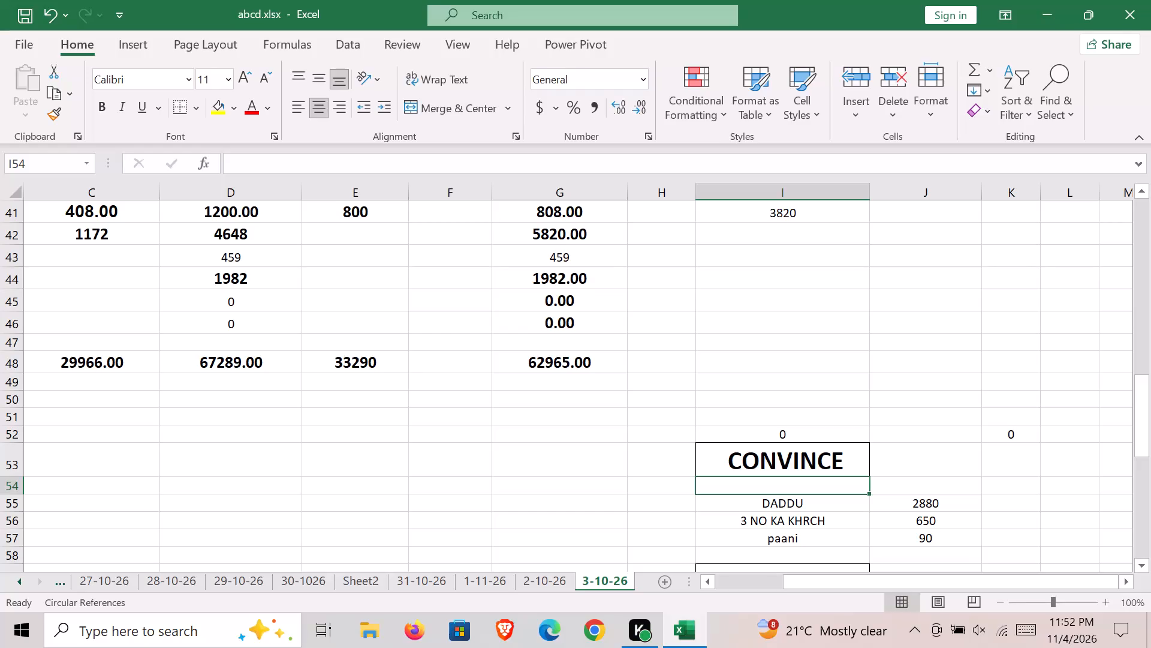
On sheet 3-10-26, add a "kejriwal" entry of 3300 above DADDU in the CONVINCE section and save the workbook.
text(kejriwal)
key(Right)
key(Down)
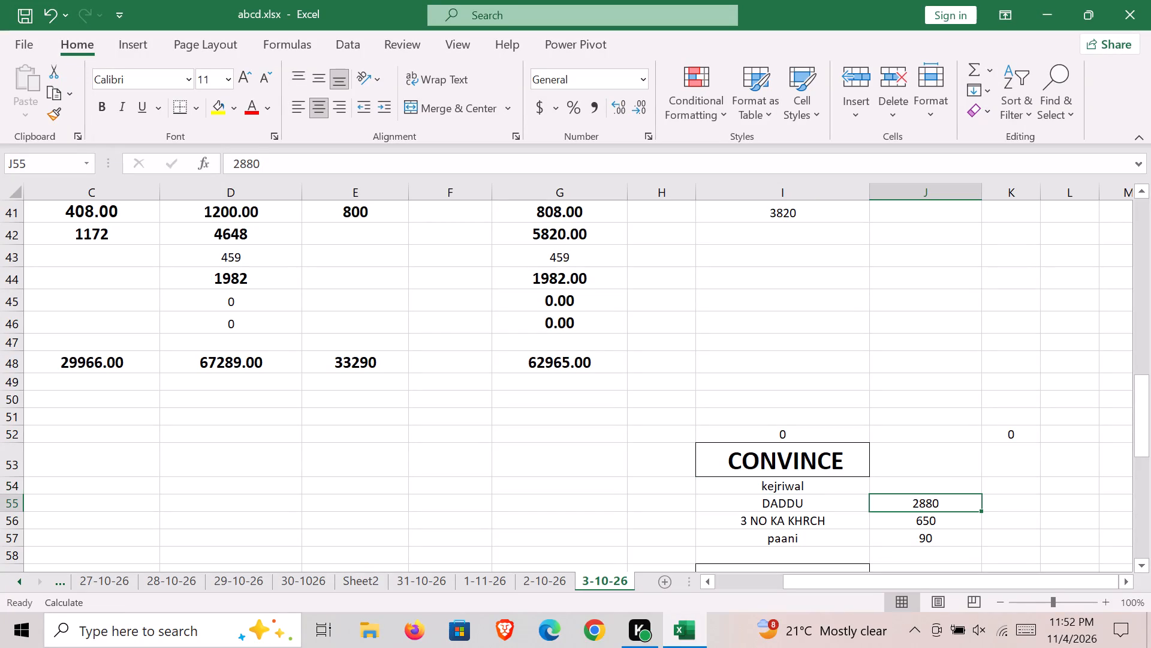
key(Up)
text(3300)
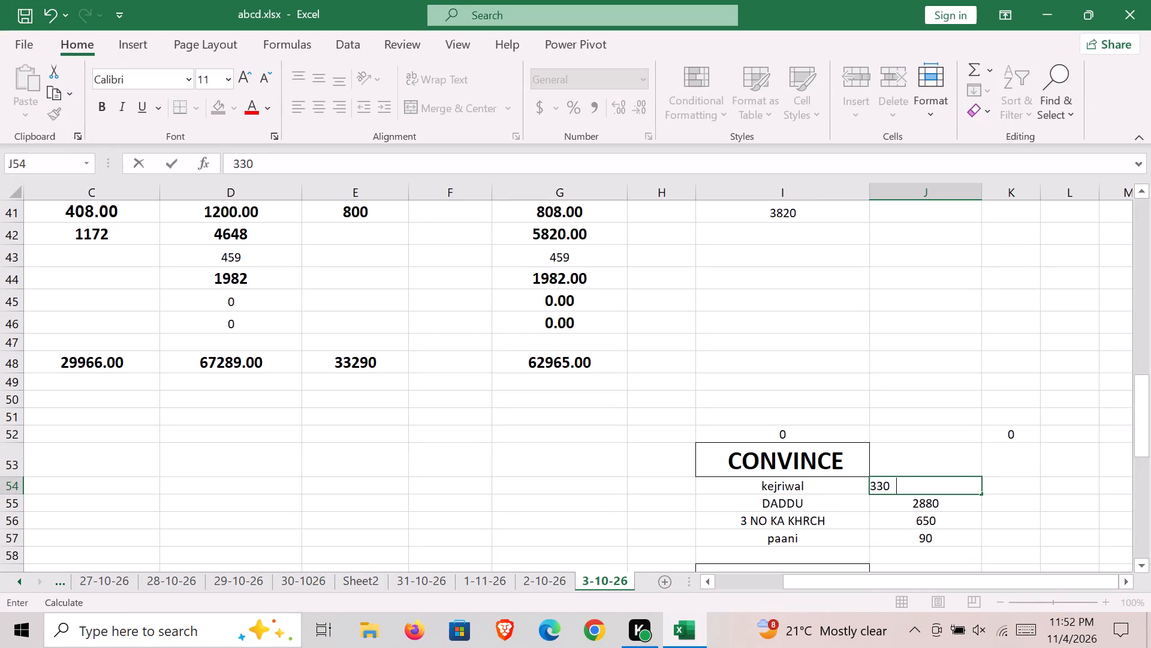
key(ctrl+s)
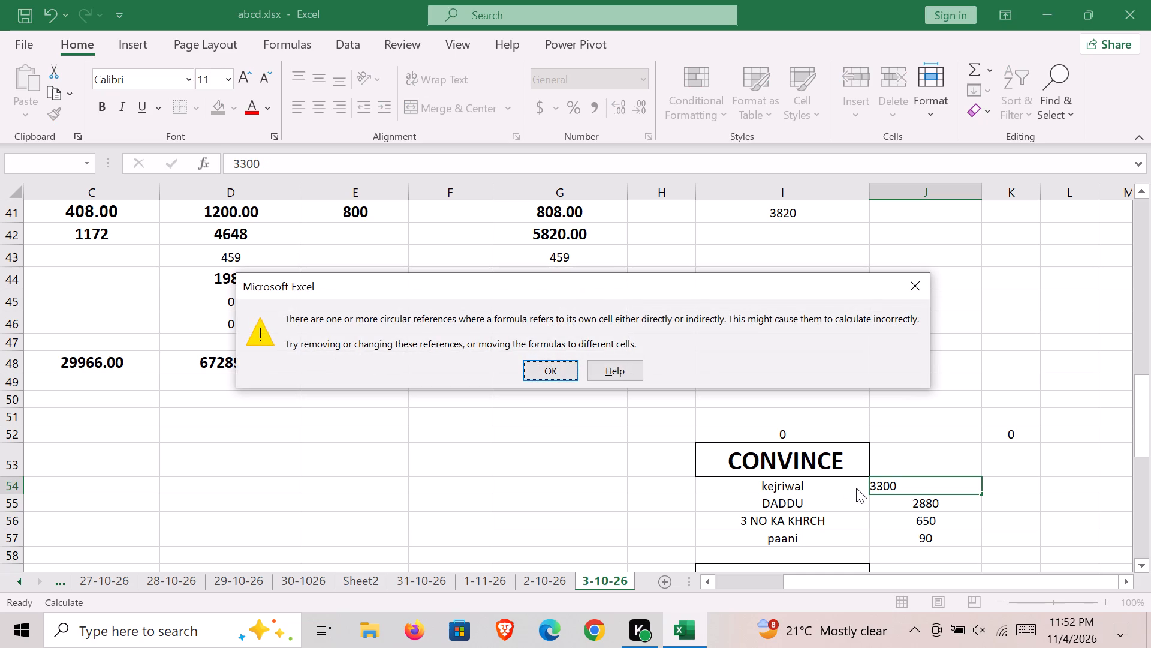
click(553, 365)
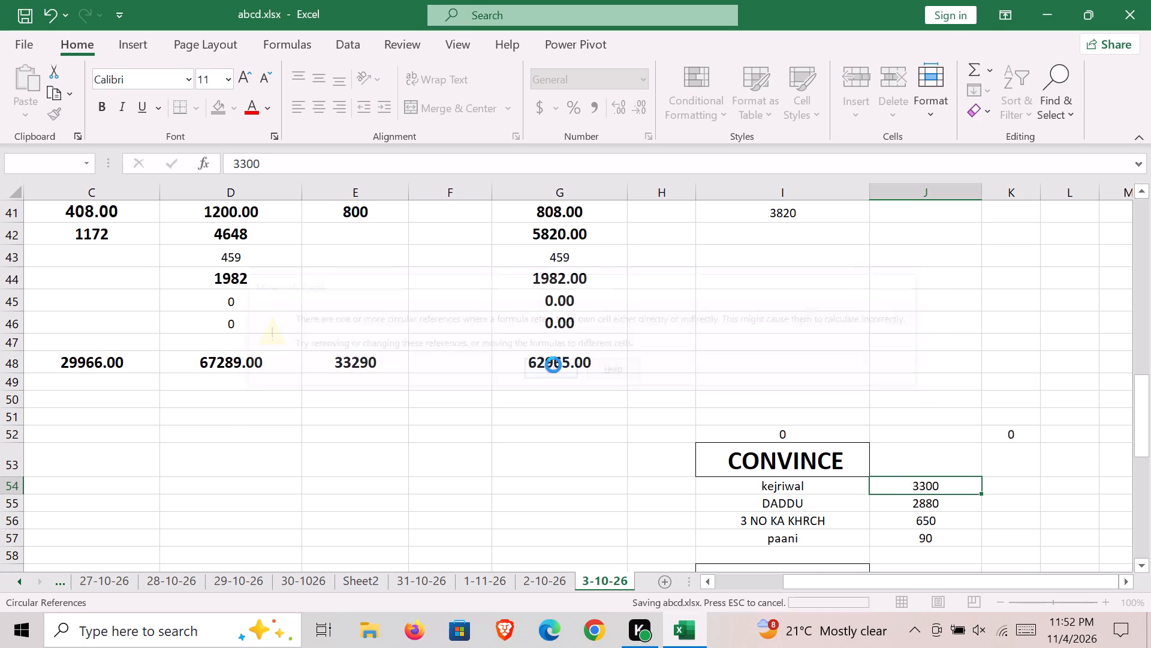
key(ctrl+s)
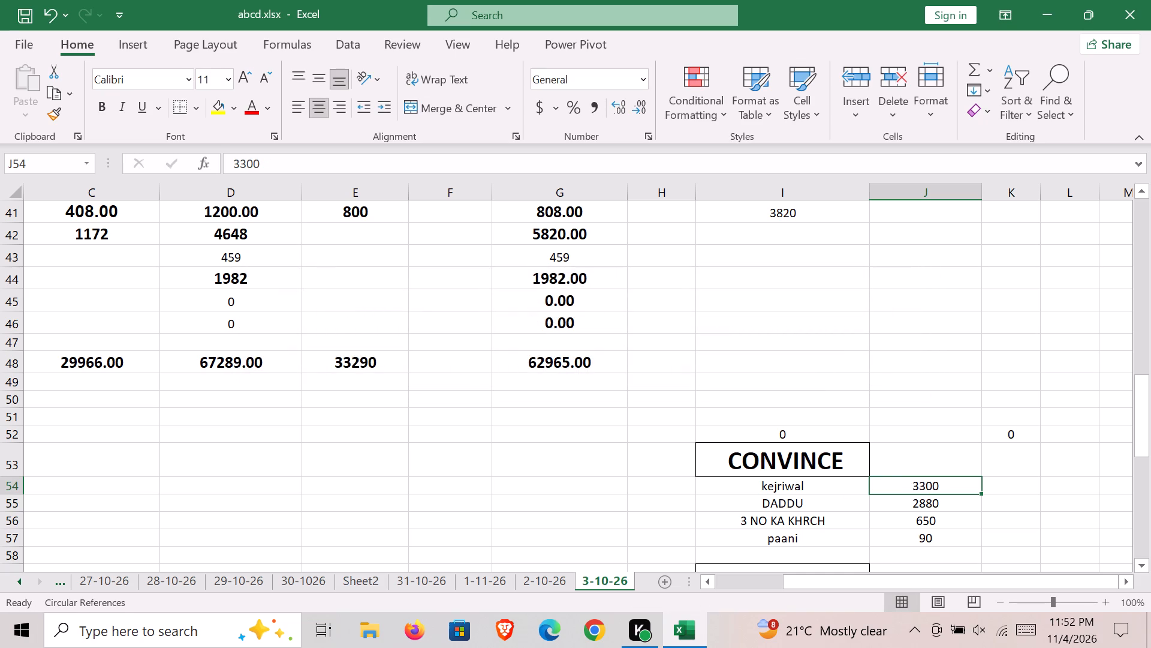
Recheck the side sections from CONVINCE back up through the lower NAUSAD section to HAFI JI.
key(Up)
key(Up)
key(Up)
key(Up)
key(Up)
key(Up)
key(Up)
key(Up)
key(Up)
key(Up)
key(Up)
key(Up)
key(Up)
key(Up)
key(Up)
key(Up)
key(Up)
key(Up)
key(Up)
key(Up)
key(Up)
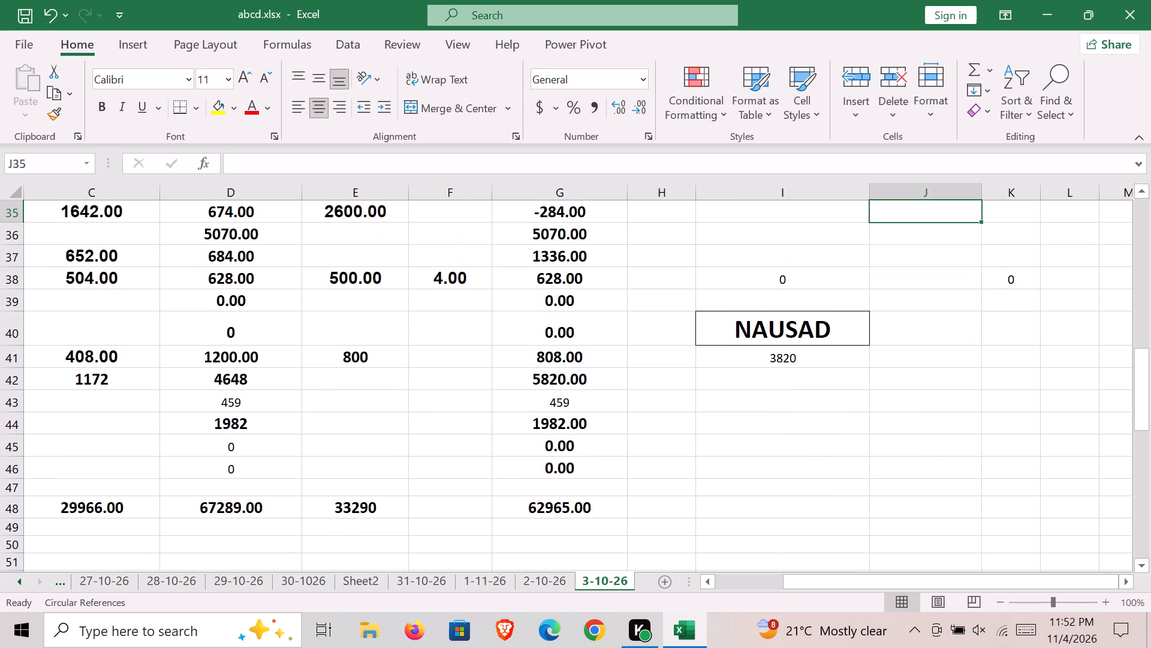
key(Up)
key(Up)
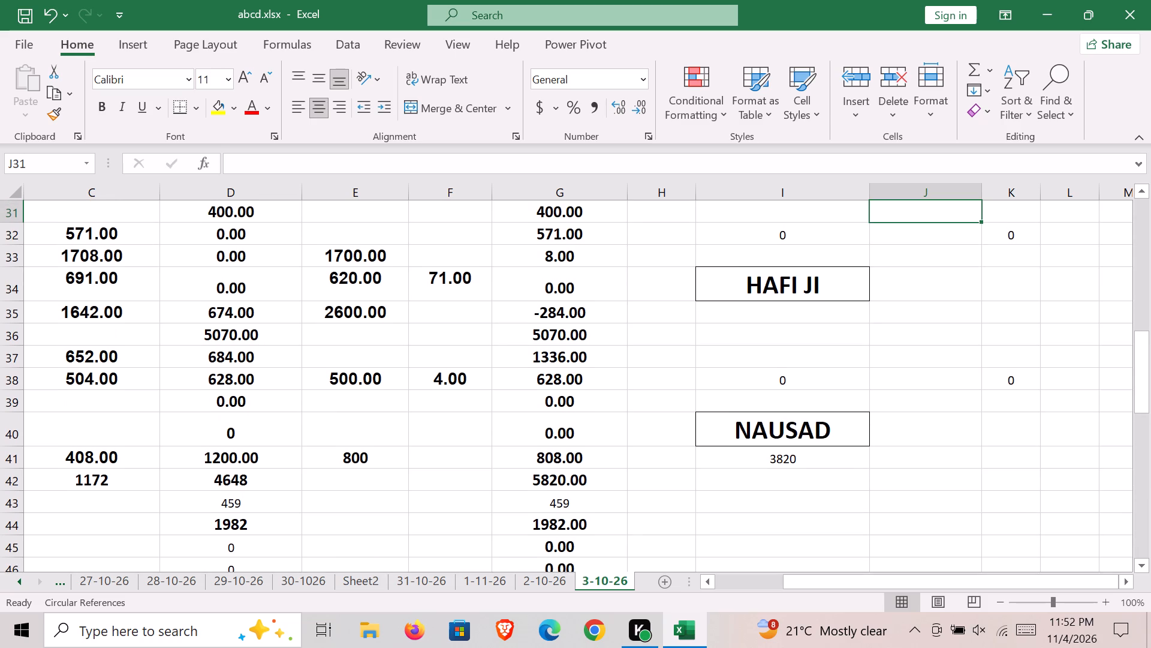
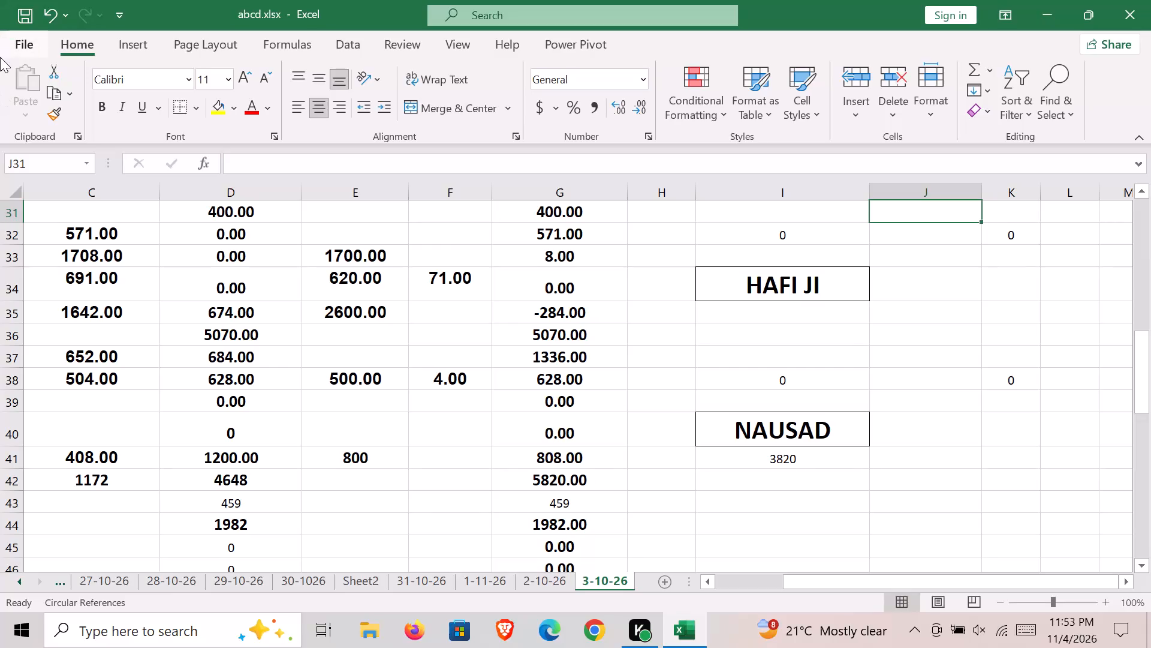
Open the recent workbook Book1.xlsx from the RECORD BOOK folder.
click(29, 40)
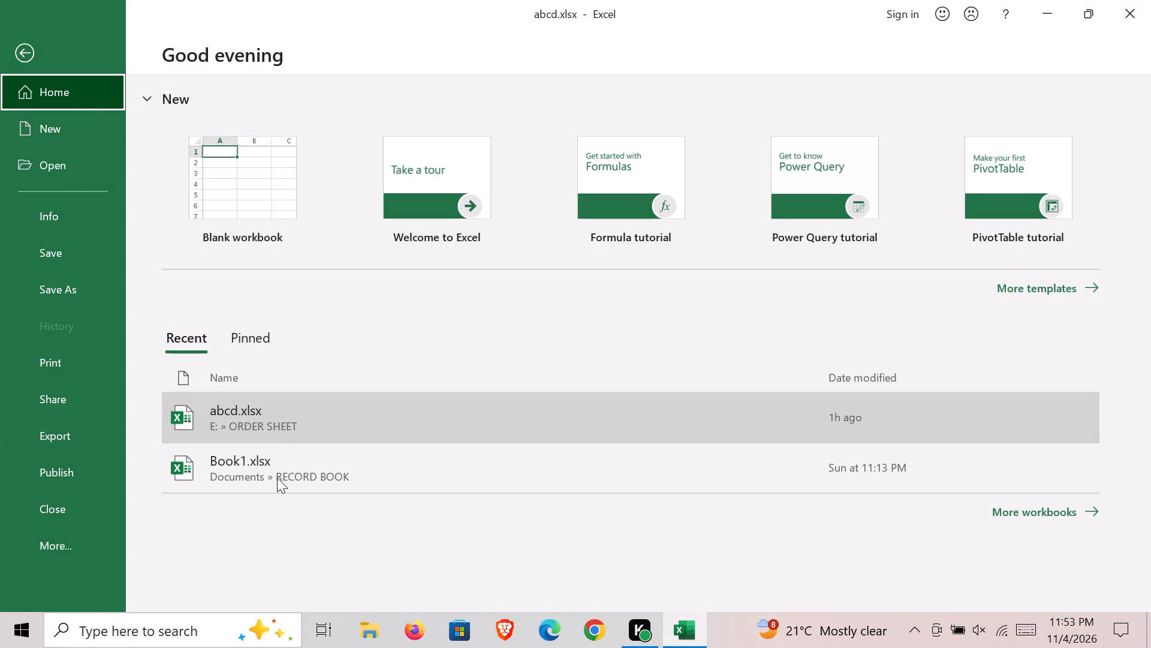
click(277, 478)
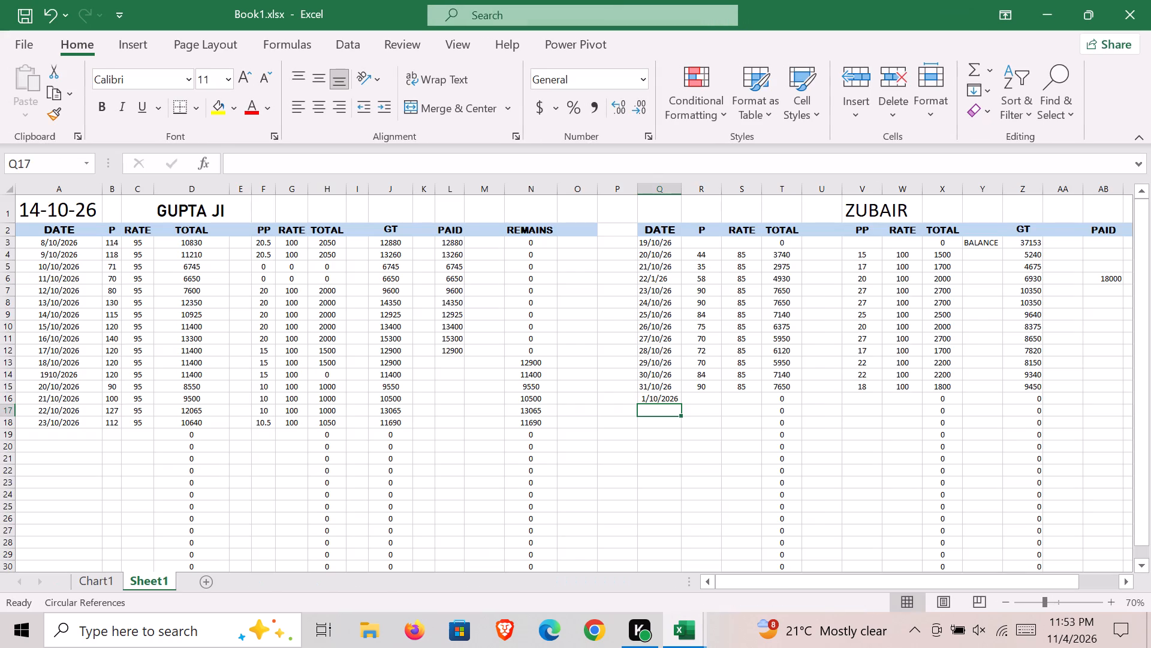
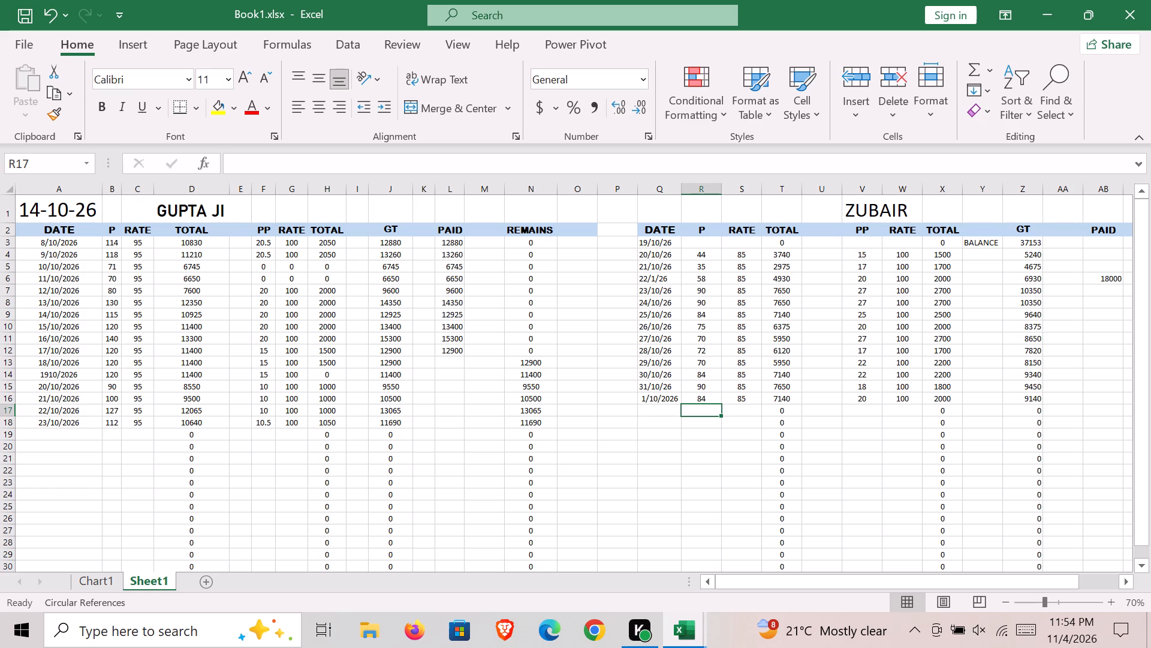
Examine the ZUBAIR record's PAID column against its dated entries.
key(Right)
key(Right)
key(Right)
key(Right)
key(Right)
key(Right)
key(Right)
key(Right)
key(Right)
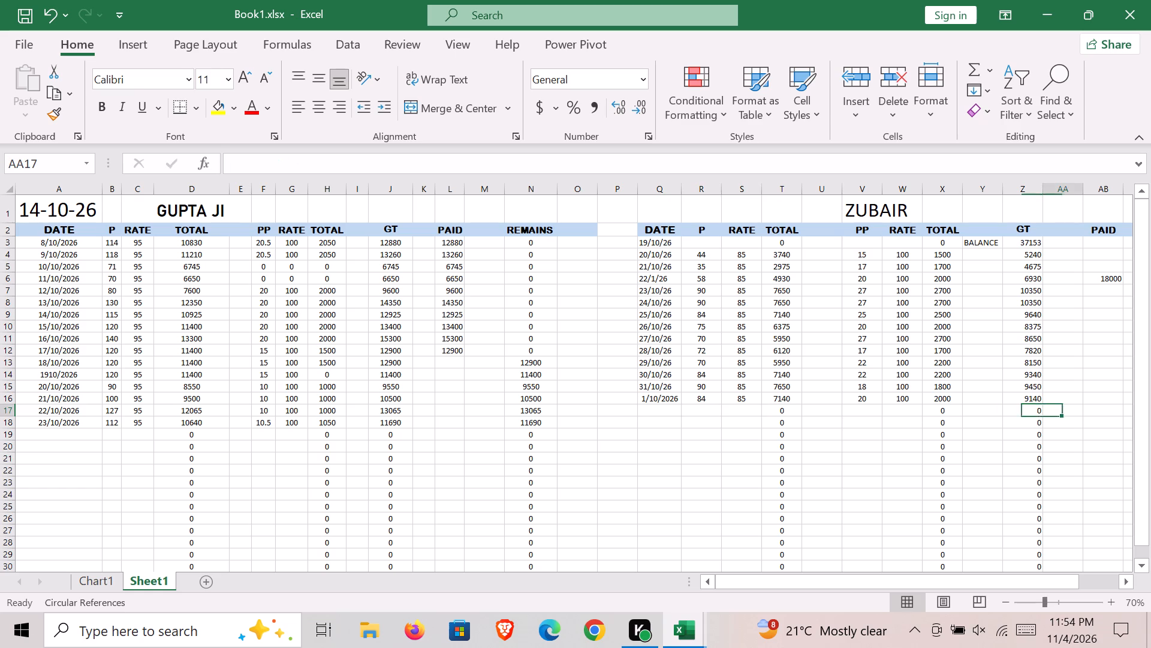
key(Right)
key(Up)
key(Up)
key(Up)
key(Up)
key(Up)
key(Up)
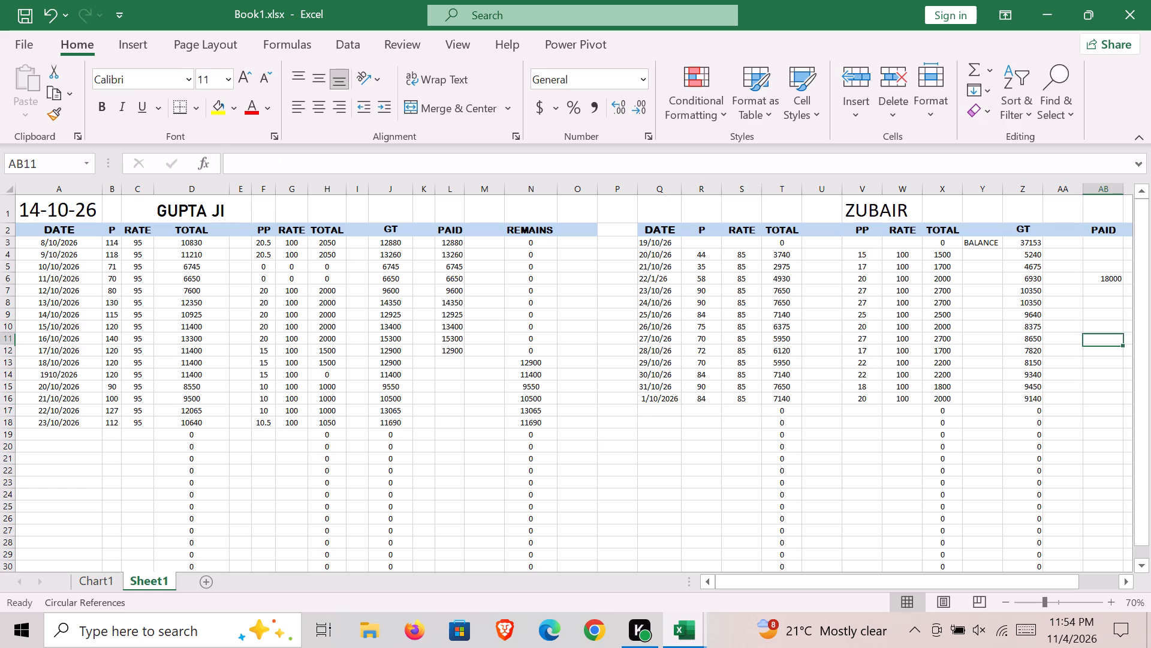
key(Up)
key(Down)
key(Down)
key(Down)
key(Down)
key(Down)
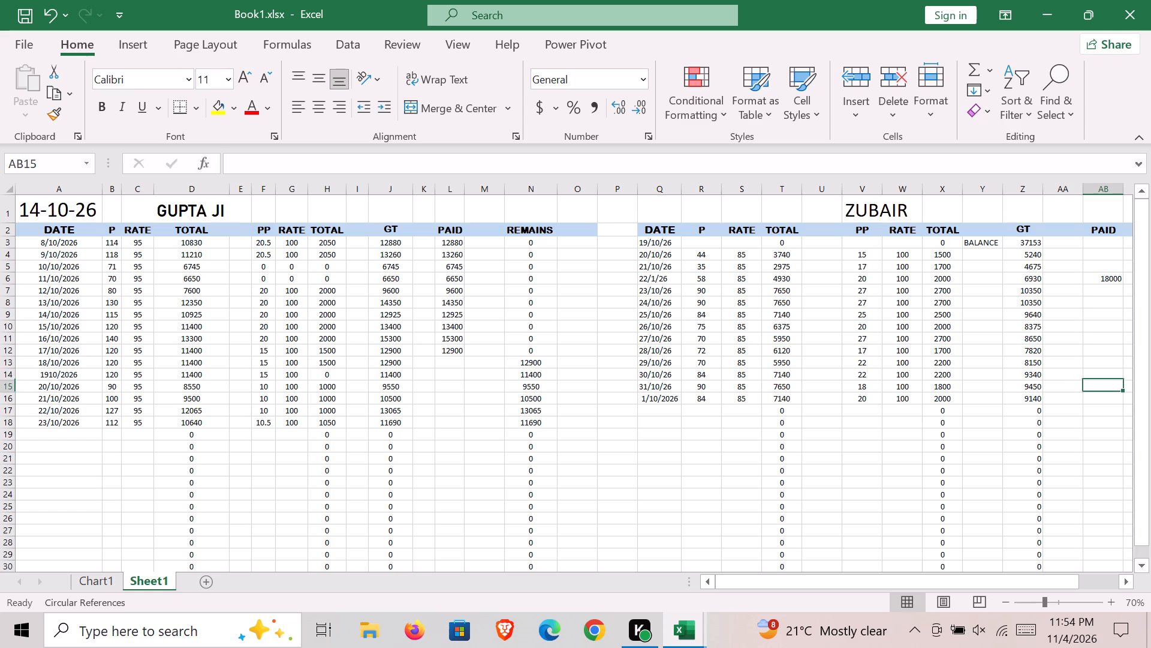
key(Down)
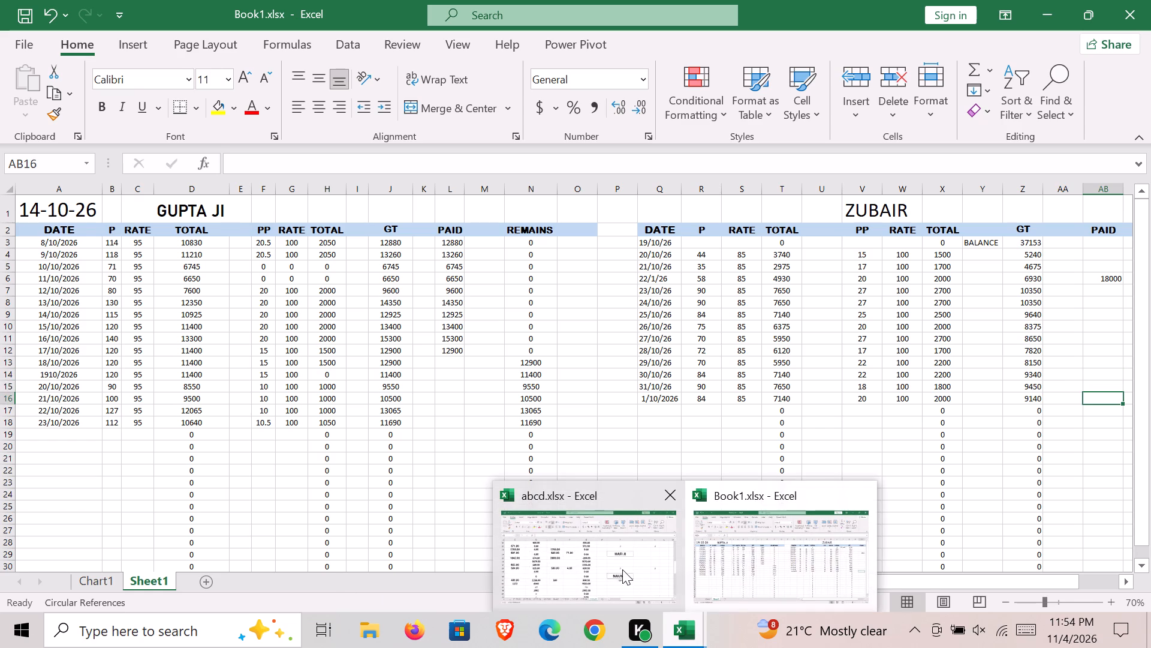
Switch to abcd.xlsx and compare the JUBAIR payment entries across the daily sheets from 28-10-26 to 3-10-26.
click(622, 569)
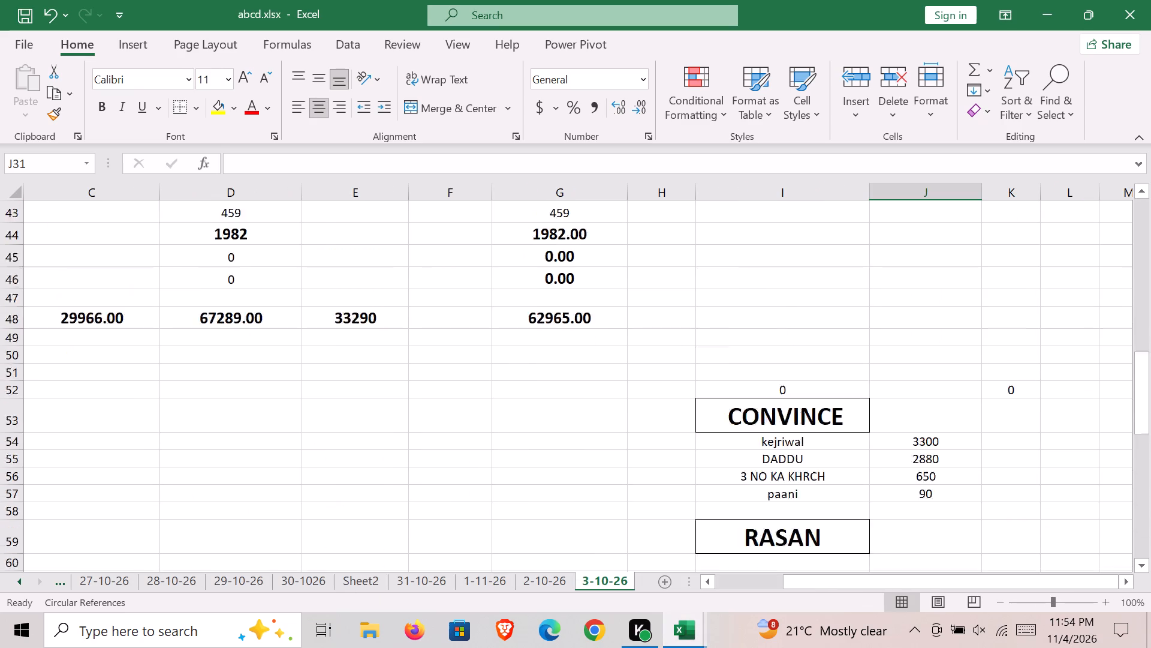
click(540, 588)
click(486, 572)
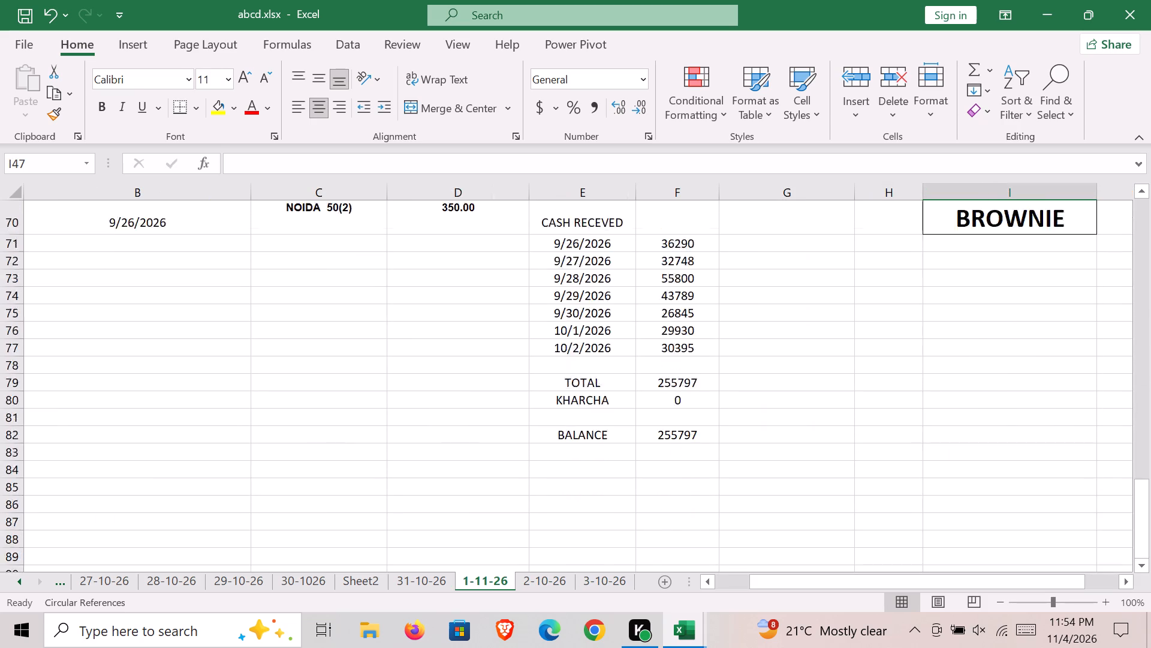
click(416, 582)
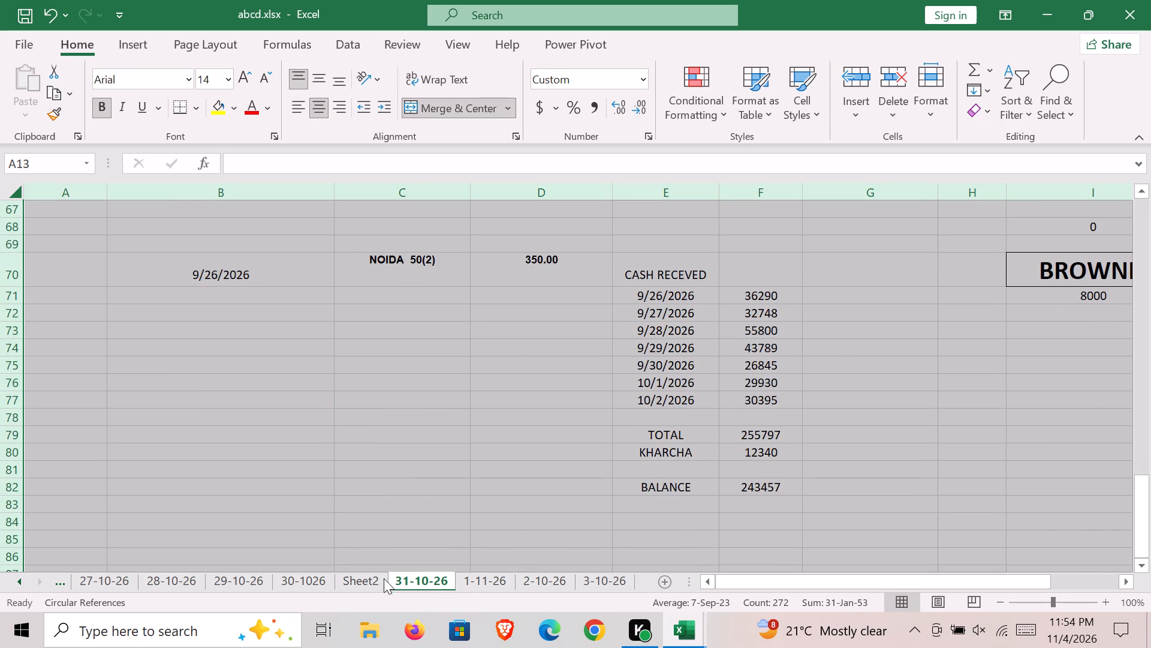
click(324, 584)
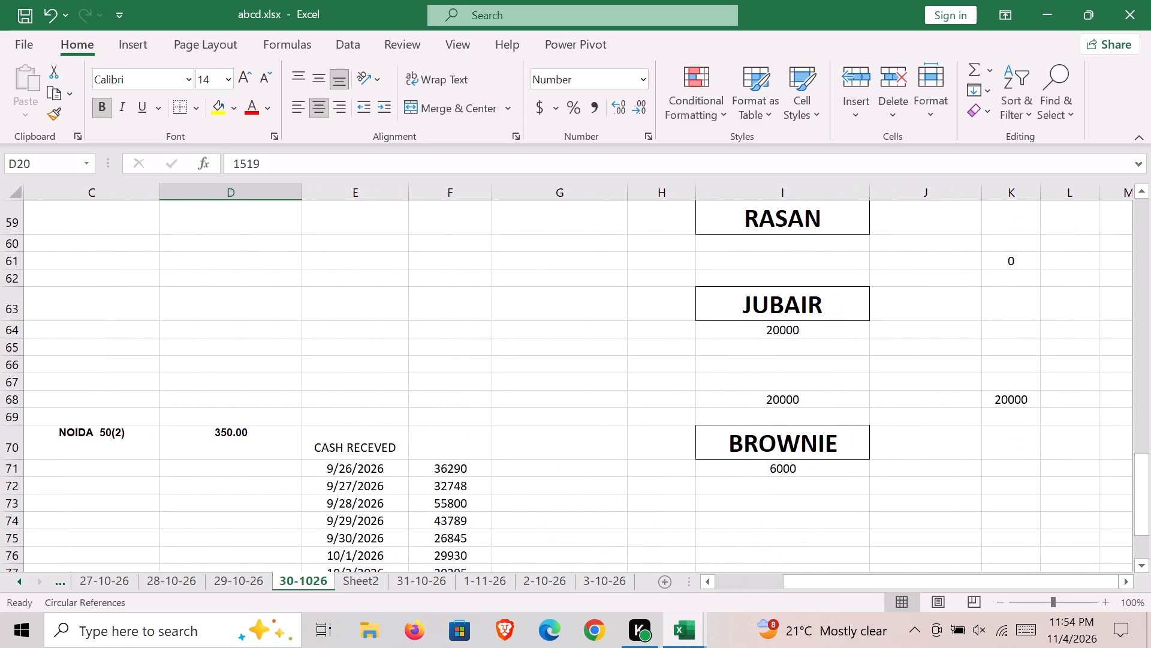
click(247, 577)
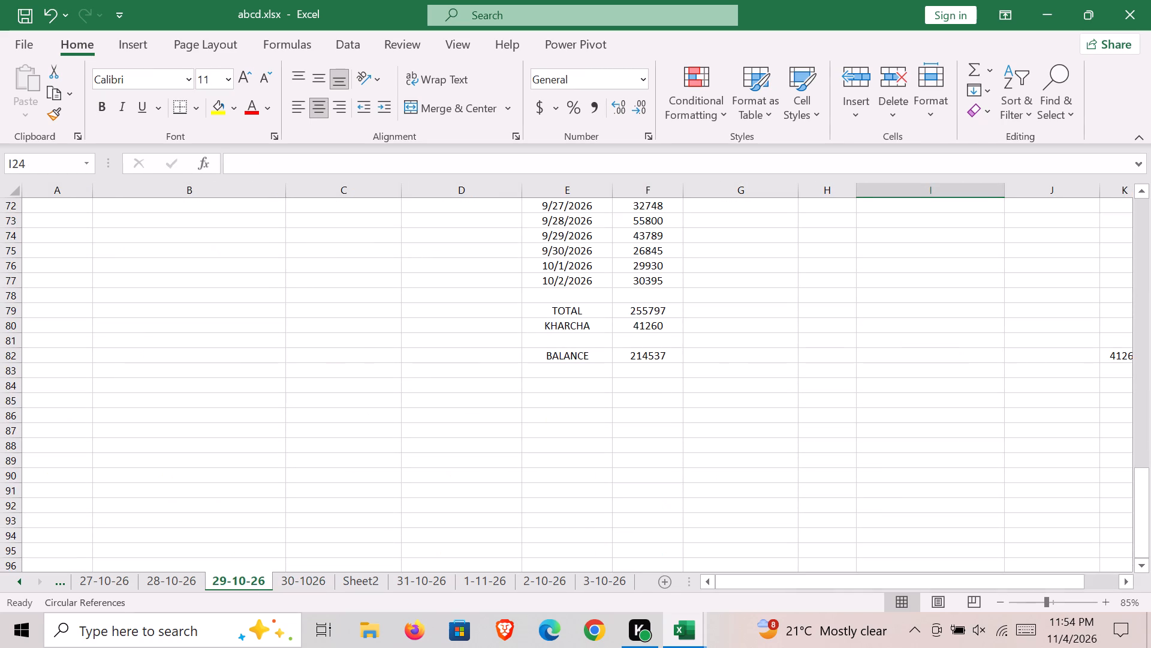
click(179, 580)
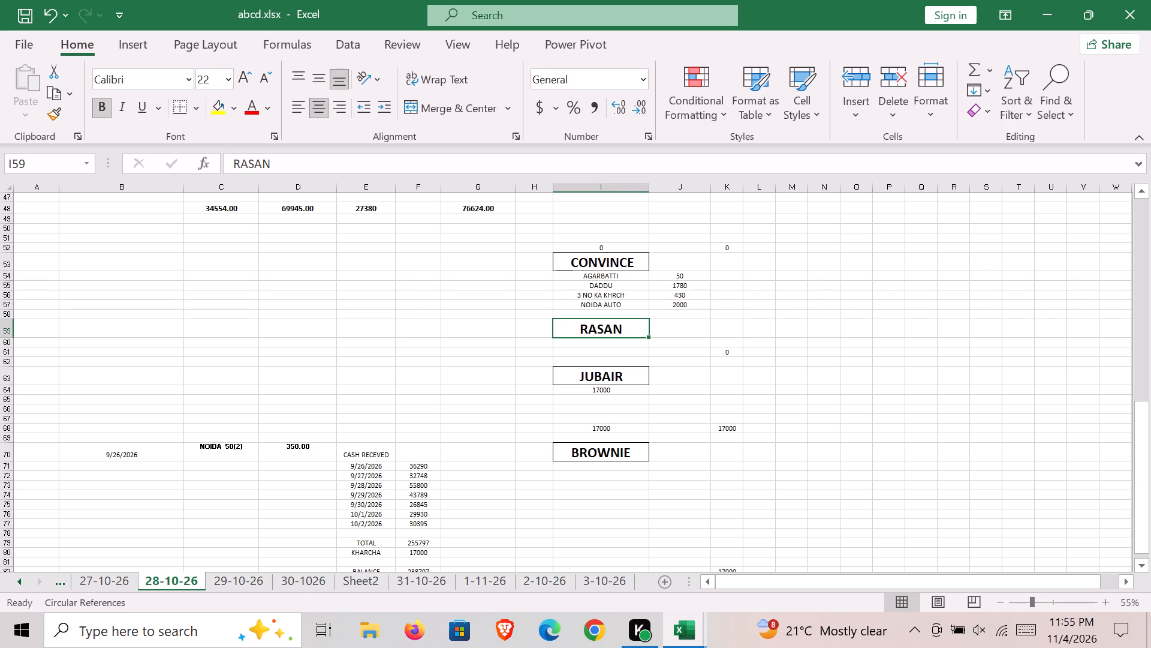
click(425, 580)
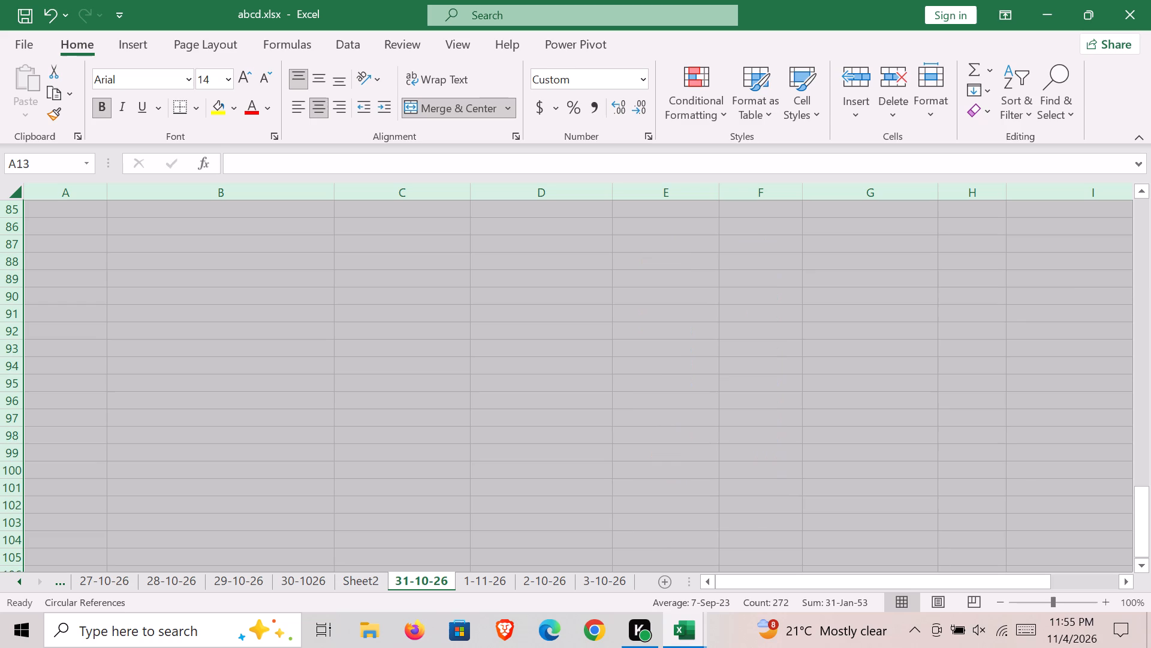
click(850, 410)
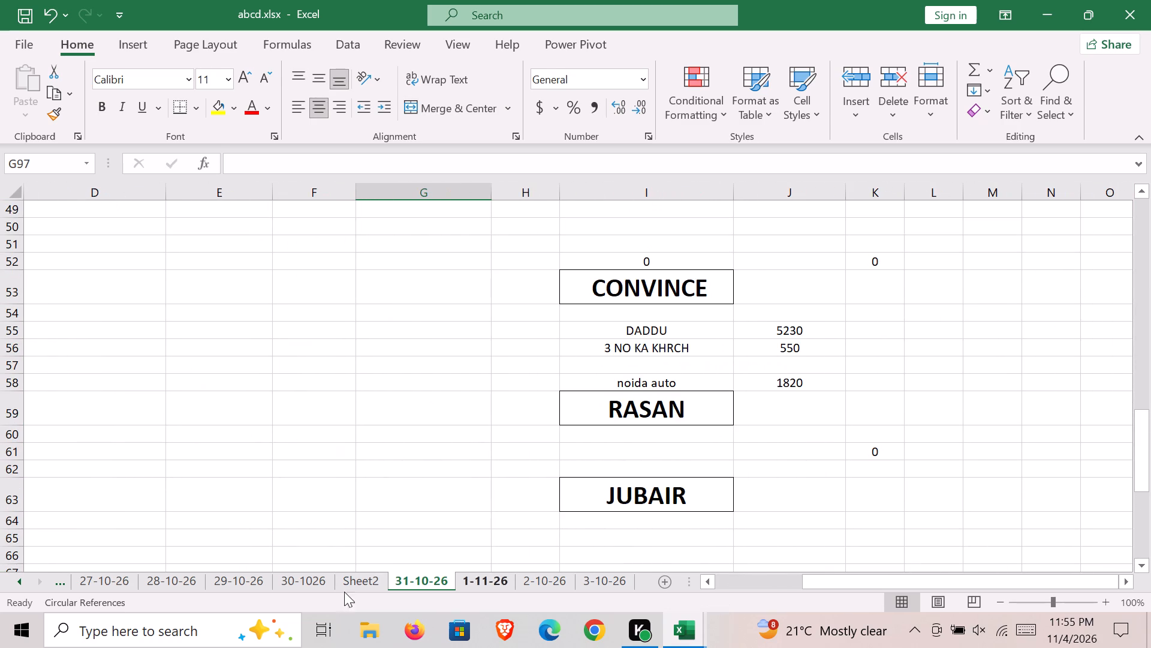
click(315, 582)
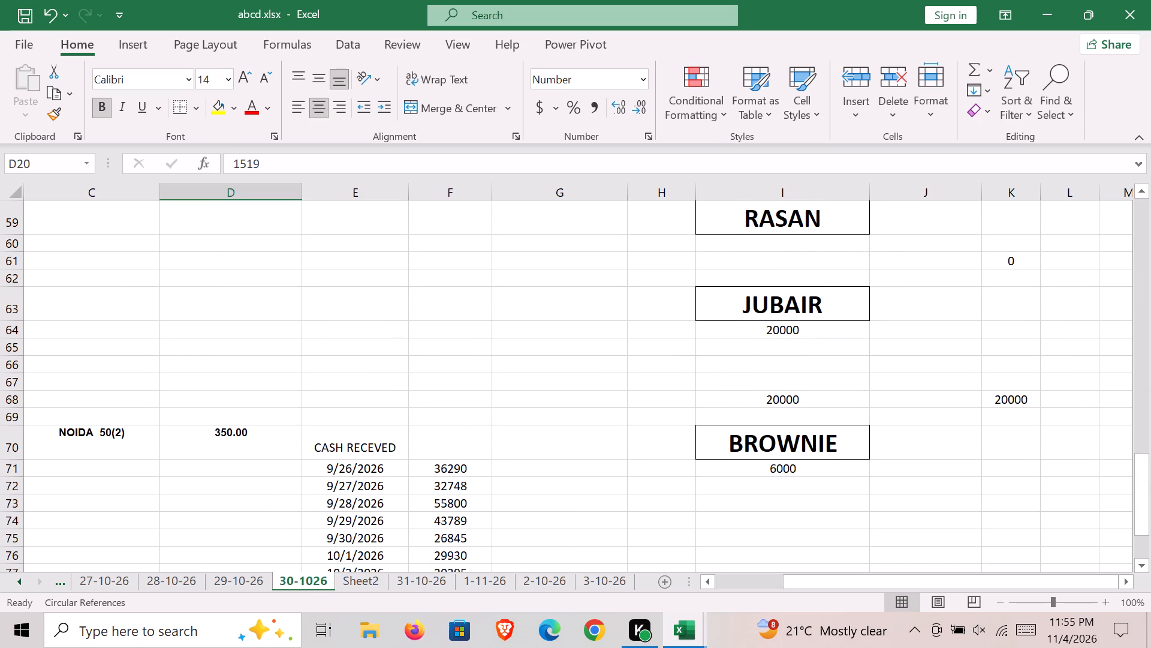
click(490, 583)
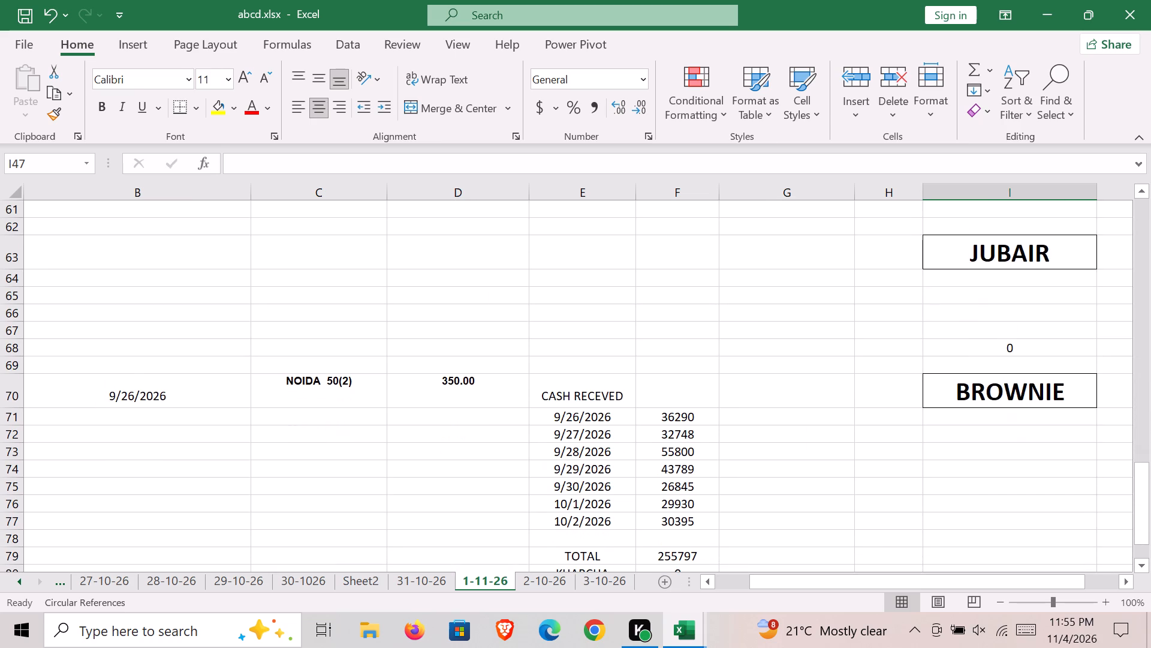
click(540, 578)
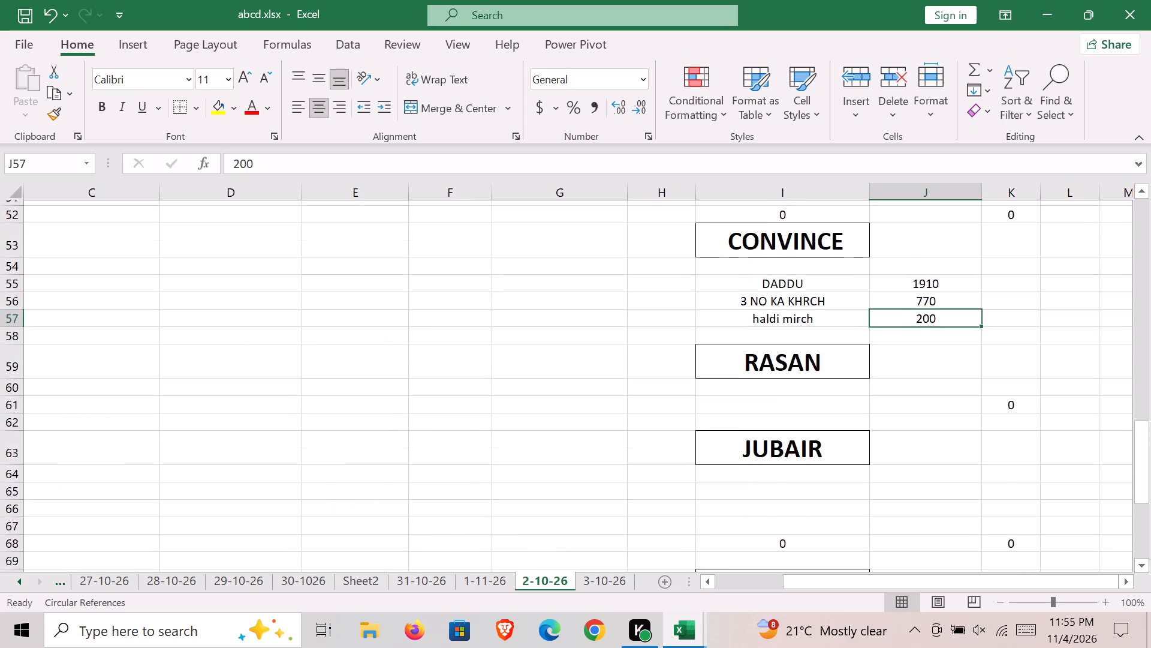
click(604, 583)
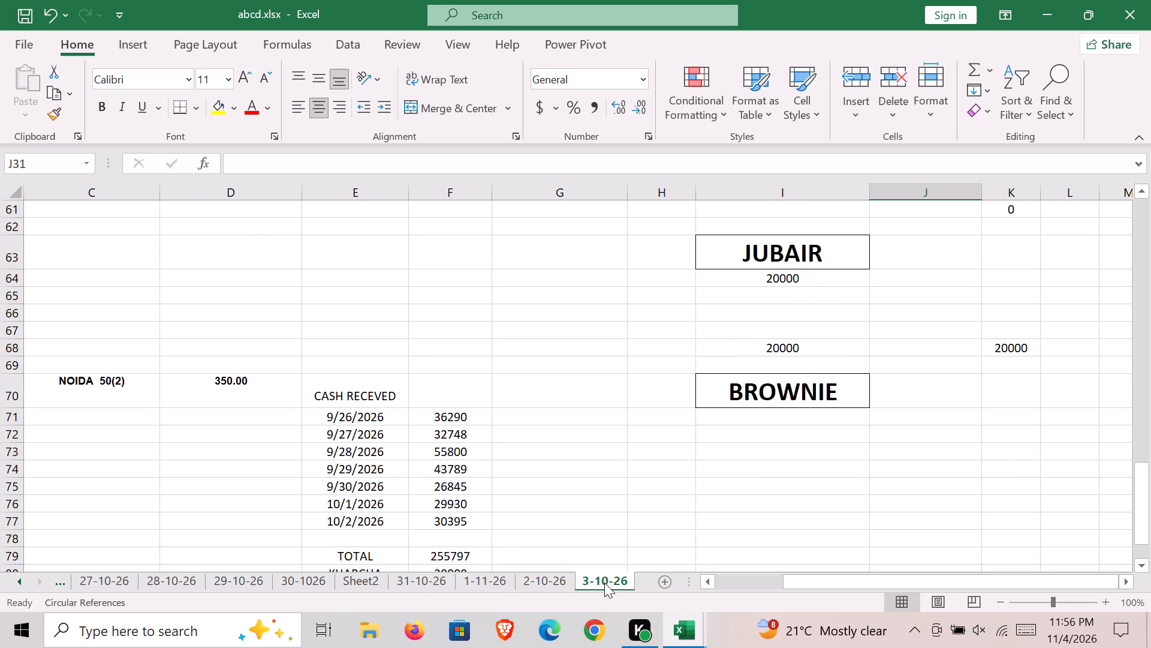
Enter 17000 under JUBAIR in cell I64 of sheet 1-11-26 and save the workbook.
click(466, 580)
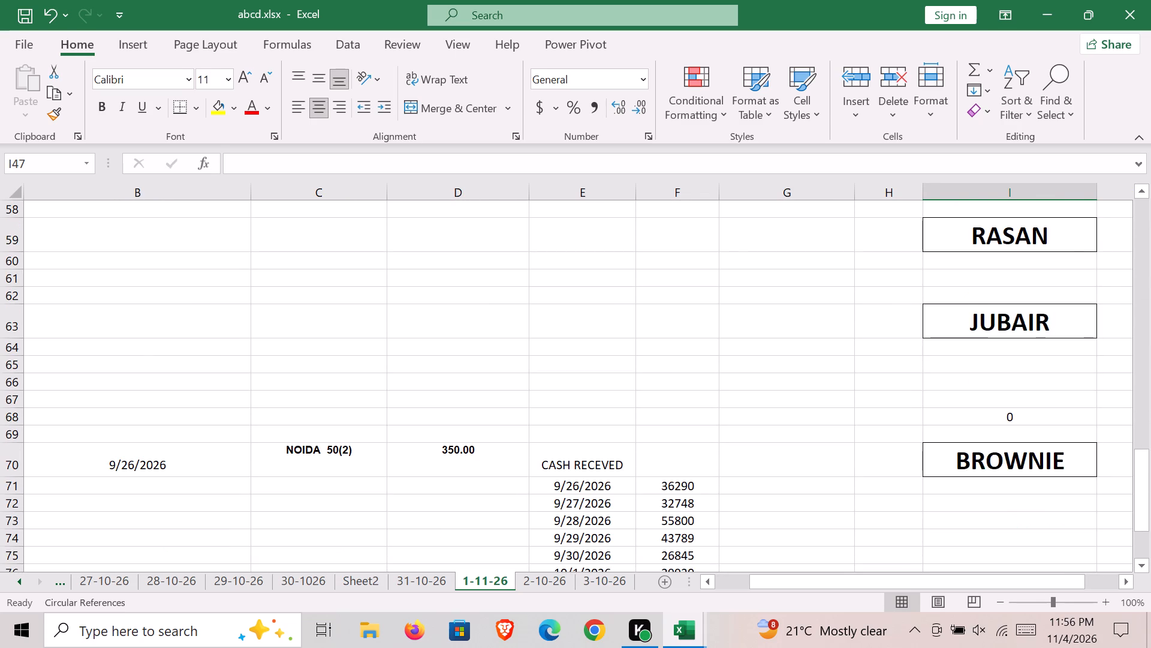
click(993, 355)
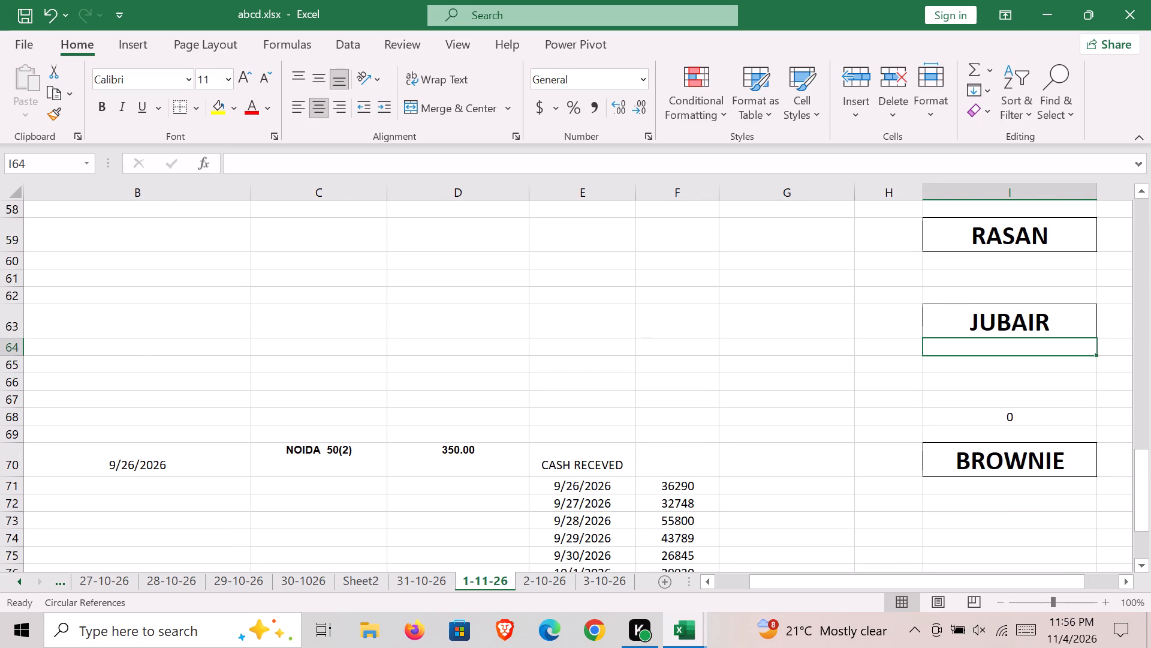
text(17000)
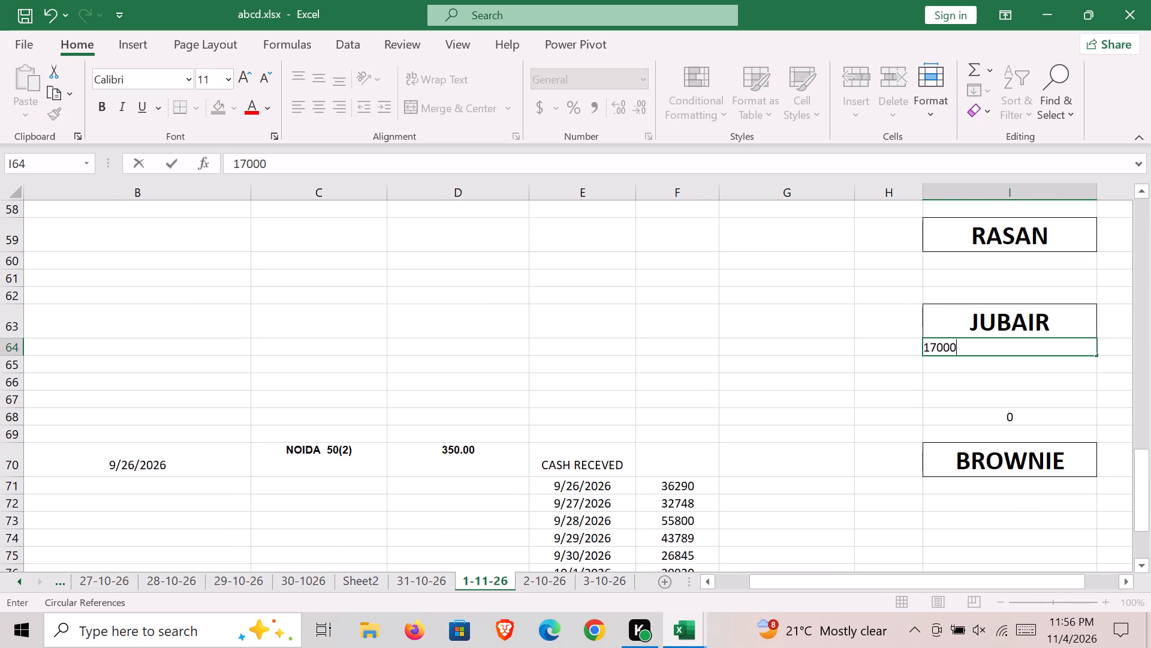
key(ctrl+s)
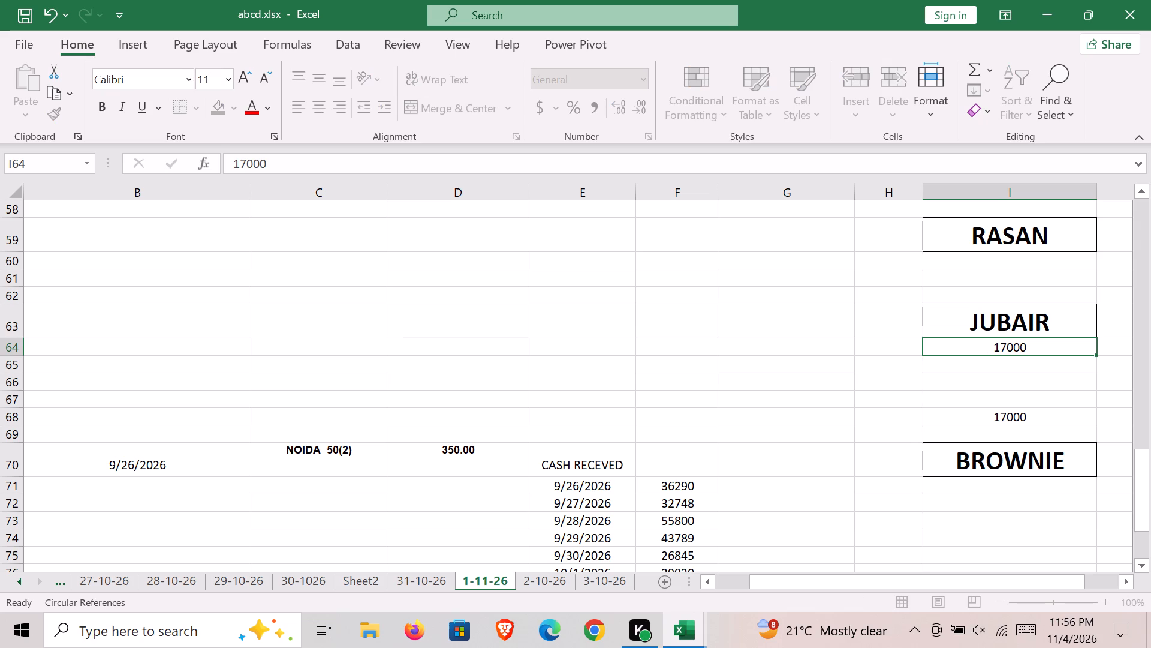
Review the side sections in column I of sheet 1-11-26, including SUNNY, HAFI JI and the CONVINCE expenses.
key(Up)
key(Up)
key(Up)
key(Up)
key(Up)
key(Up)
key(Up)
key(Up)
key(Up)
key(Up)
key(Up)
key(Up)
key(Up)
key(Up)
key(Up)
key(Up)
key(Up)
key(Up)
key(Up)
key(Up)
key(Up)
key(Up)
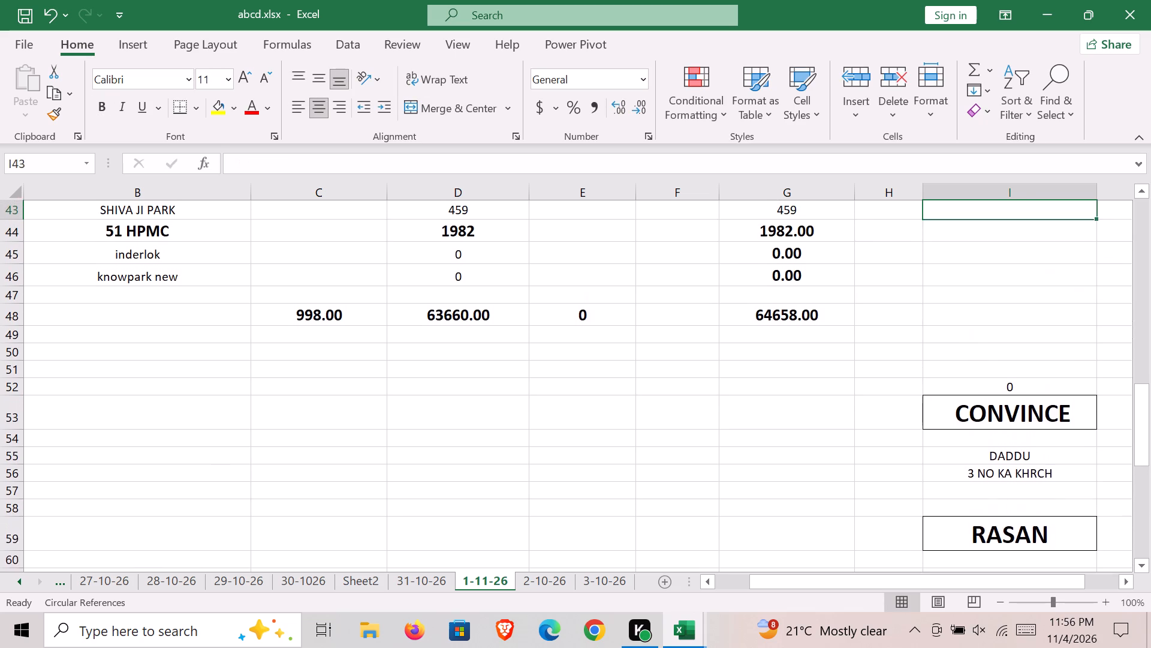
key(Up)
key(Up)
key(Up)
key(Up)
key(Up)
key(Up)
key(Up)
key(Up)
key(Up)
key(Up)
key(Up)
key(Up)
key(Up)
key(Up)
key(Up)
key(Up)
key(Up)
key(Up)
key(Up)
key(Down)
key(Down)
key(Down)
key(Down)
key(Down)
key(Down)
key(Down)
key(Down)
key(Down)
key(Down)
key(Down)
key(Down)
key(Down)
key(Down)
key(Down)
key(Down)
key(Down)
key(Down)
key(Down)
key(Down)
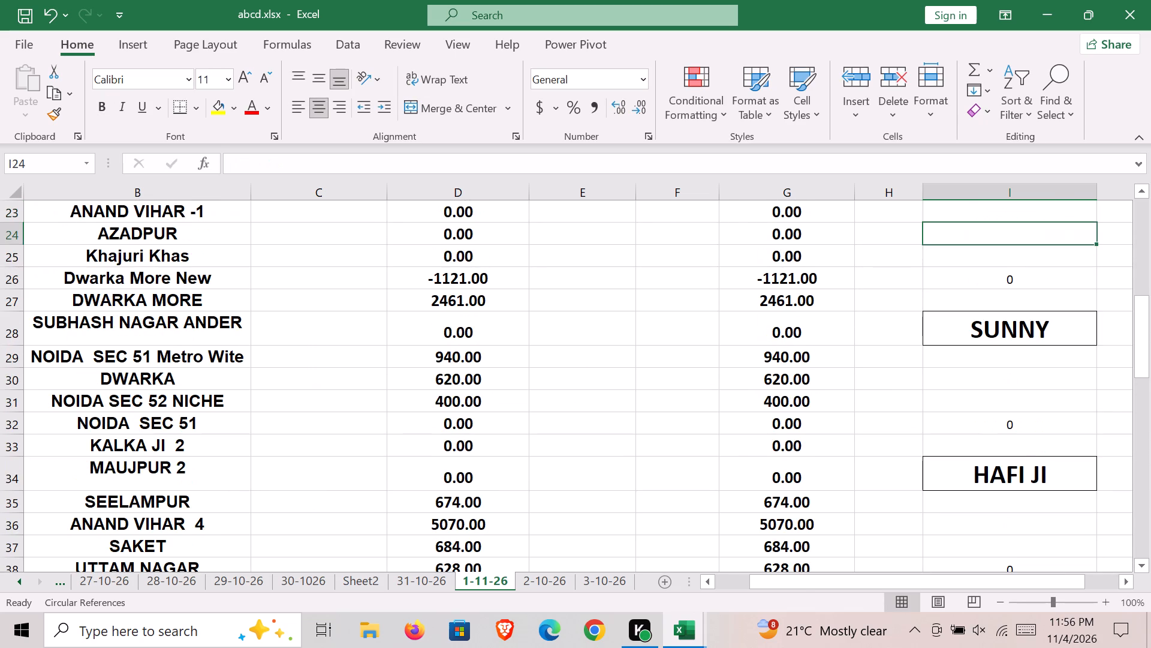
key(Down)
key(Down)
key(Down)
key(Down)
key(Down)
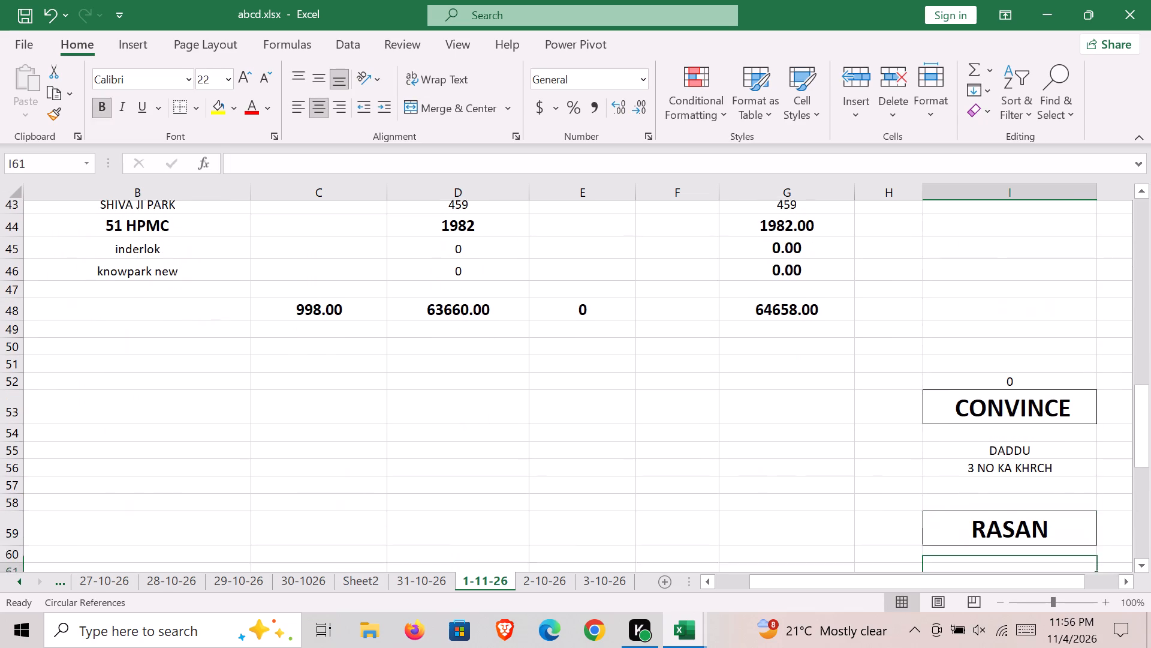
key(Up)
key(Up)
key(Up)
key(Up)
key(Up)
key(Right)
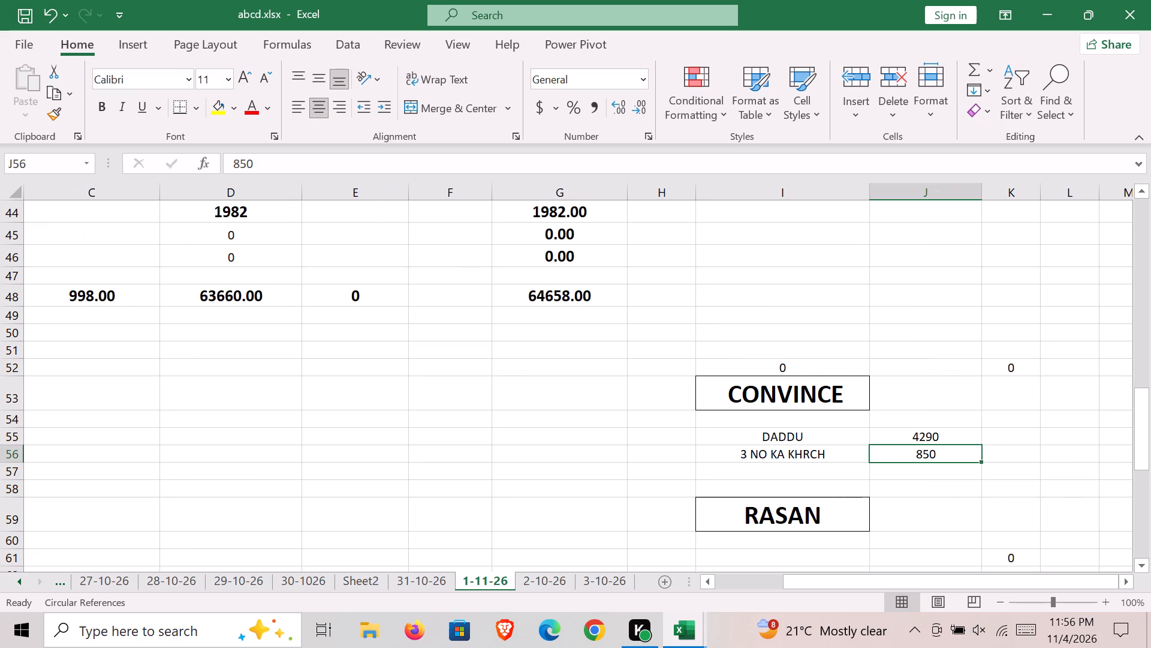
Check the amounts column beside the side sections on sheet 1-11-26, from the lower sections up to SUNNY.
key(Down)
key(Down)
key(Down)
key(Down)
key(Down)
key(Down)
key(Down)
key(Down)
key(Down)
key(Down)
key(Down)
key(Down)
key(Down)
key(Down)
key(Down)
key(Down)
key(Down)
key(Down)
key(Down)
key(Up)
key(Up)
key(Up)
key(Up)
key(Up)
key(Up)
key(Up)
key(Up)
key(Up)
key(Up)
key(Up)
key(Up)
key(Up)
key(Up)
key(Up)
key(Up)
key(Up)
key(Up)
key(Up)
key(Up)
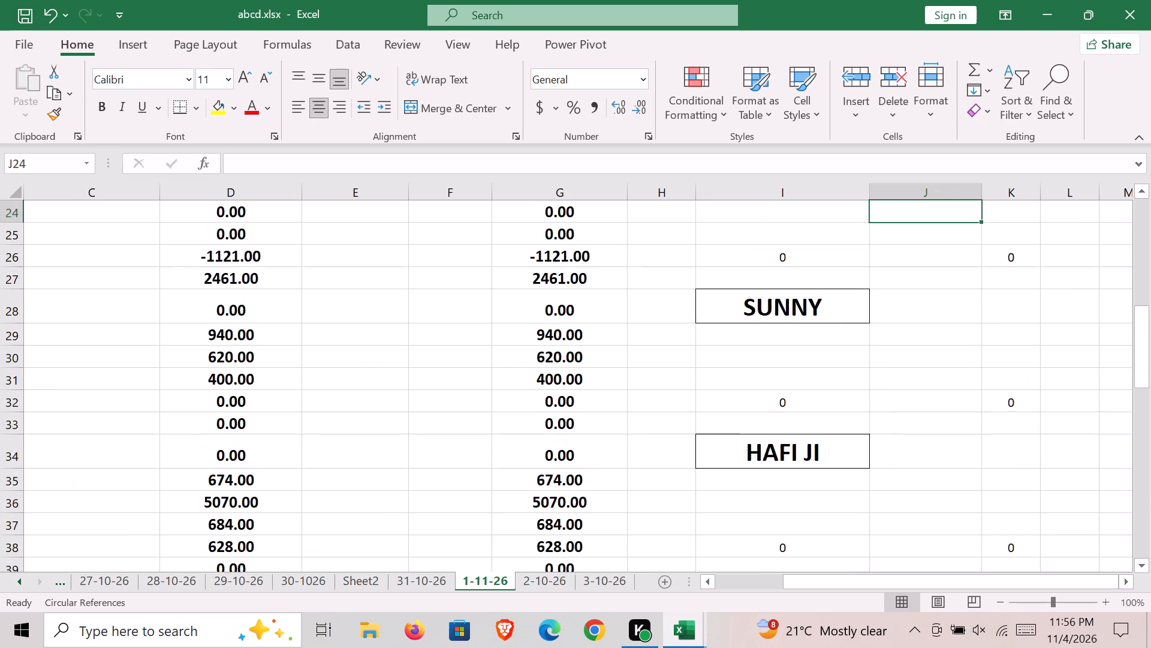
Review the outlet amounts on sheet 1-11-26, and look over the lower side sections on sheets 2-10-26 and 3-10-26.
key(Down)
key(Down)
key(Down)
key(Left)
key(Left)
key(Left)
key(Left)
key(Left)
key(Left)
key(Left)
key(Left)
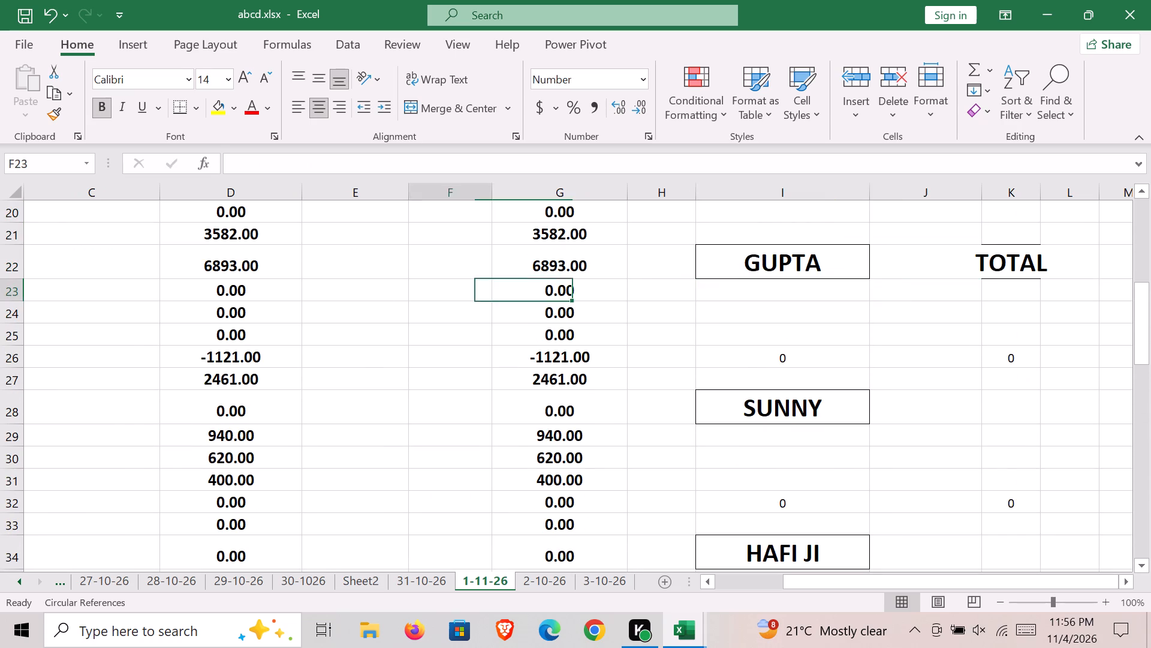
key(Right)
key(Right)
key(Right)
key(Down)
key(Down)
key(Down)
key(Down)
key(Down)
key(Down)
key(Down)
key(Down)
key(Down)
key(Down)
key(Down)
key(Down)
key(Down)
key(Down)
key(Down)
key(Down)
key(Down)
key(Down)
key(Down)
key(Down)
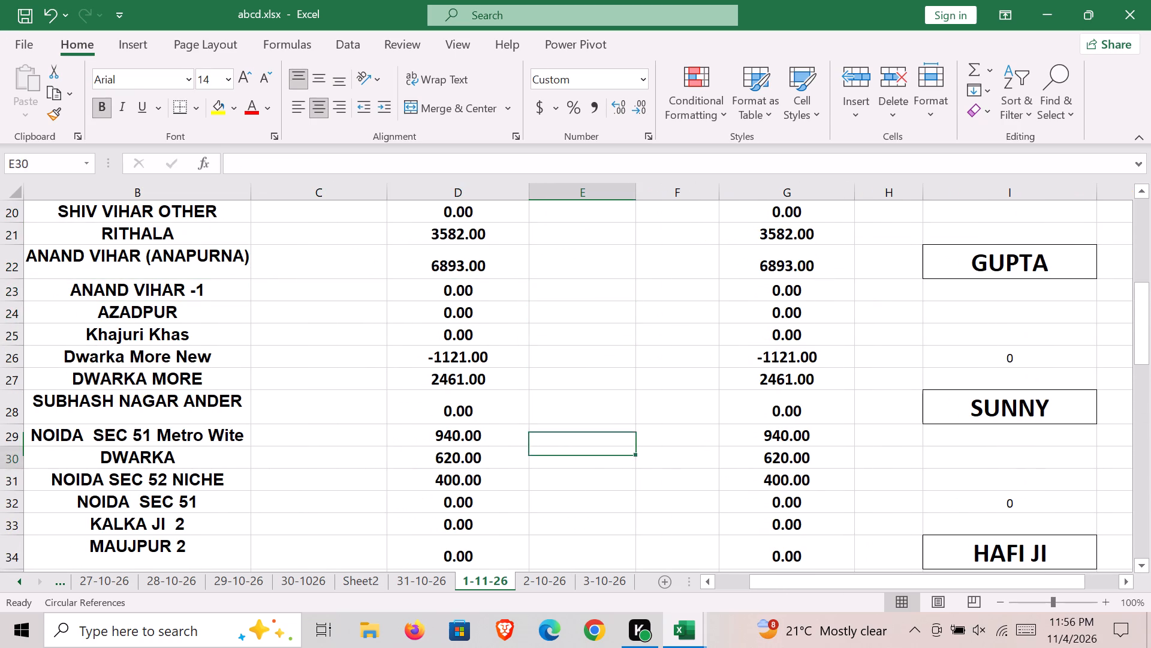
key(Up)
key(Up)
key(Up)
key(Up)
key(Up)
key(Up)
key(Up)
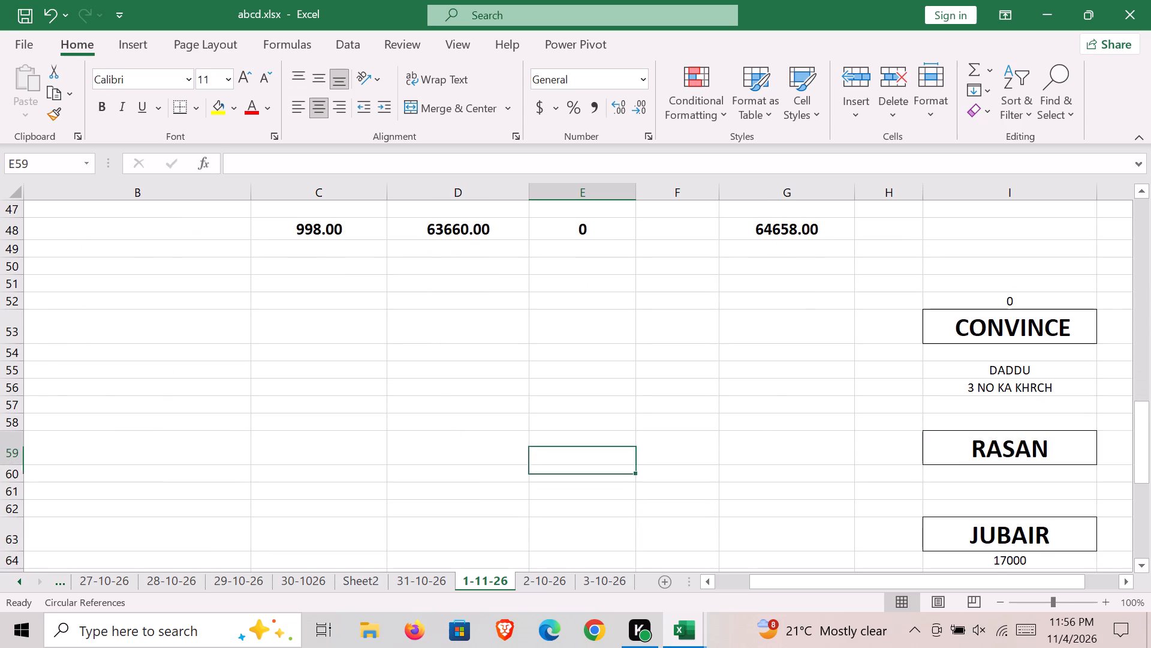
key(Up)
key(Up)
key(Up)
key(Up)
key(Up)
key(Up)
key(Up)
key(Up)
key(Up)
key(Up)
key(Up)
key(Up)
key(Up)
key(Up)
key(Up)
key(Up)
key(Up)
key(Up)
key(Up)
key(Up)
key(Up)
key(Up)
key(Up)
key(Up)
key(Up)
key(Up)
key(Up)
key(Up)
key(Up)
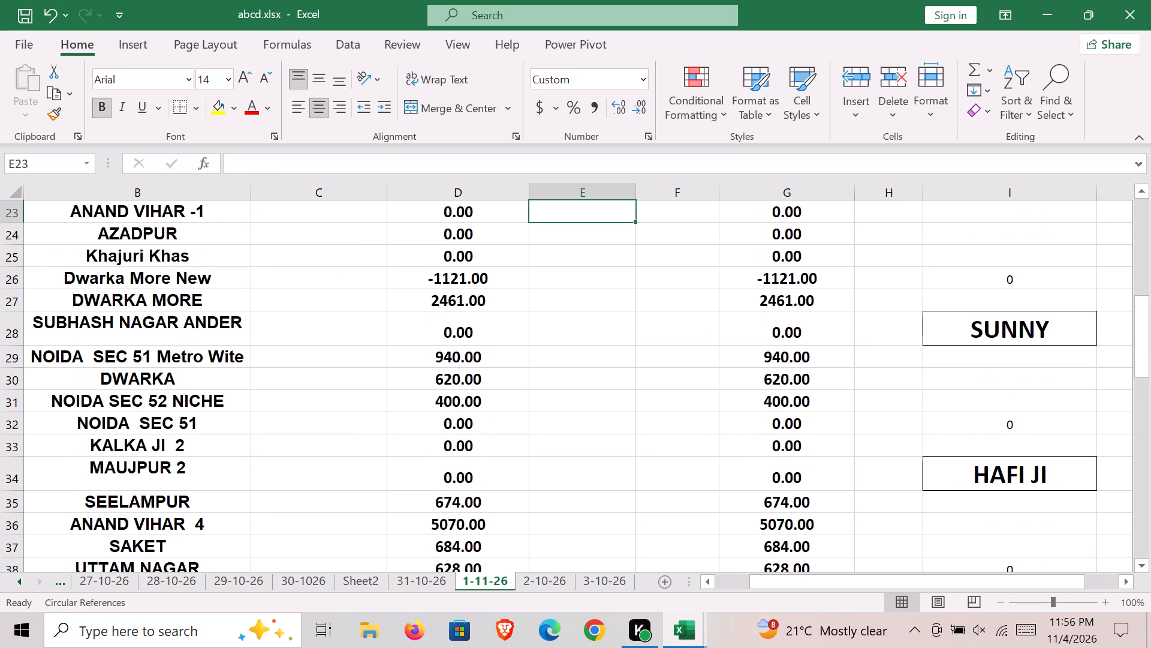
click(553, 583)
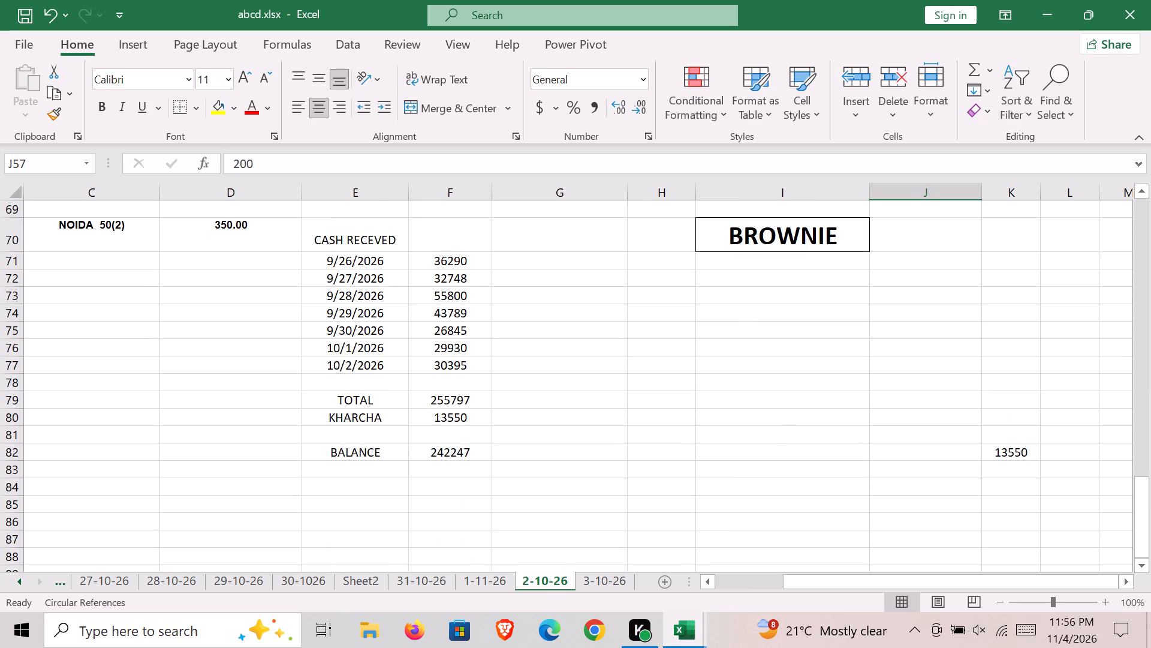
click(602, 584)
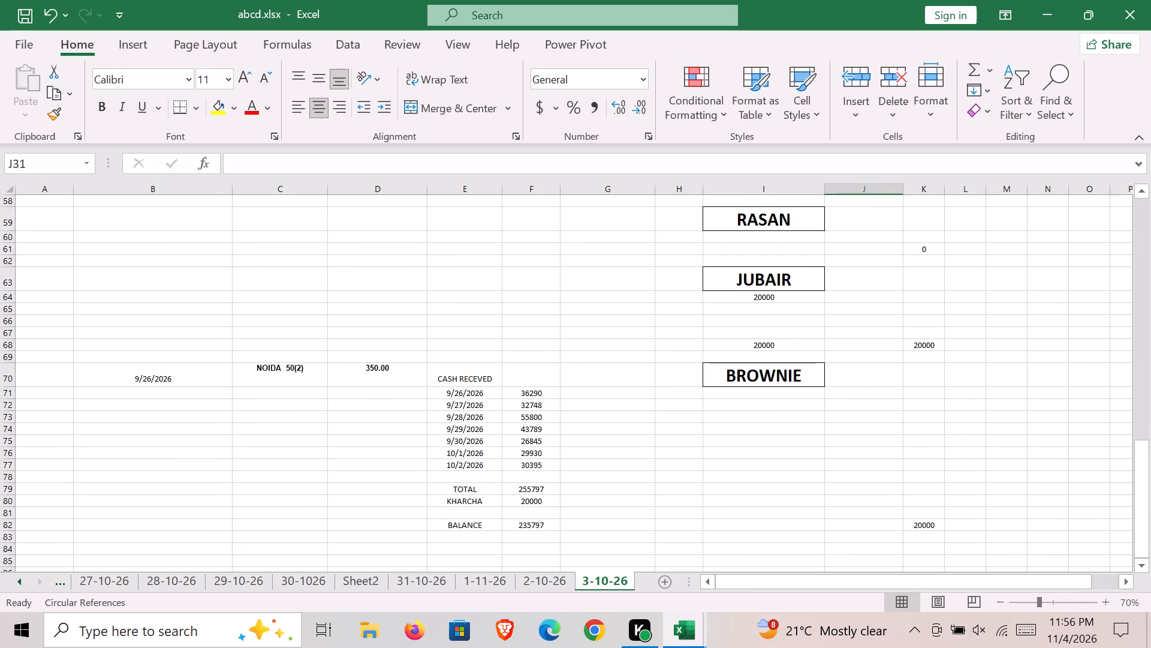
Switch to Book1.xlsx and enter the date 2/10/26 in cell Q17 of the ZUBAIR table.
click(29, 38)
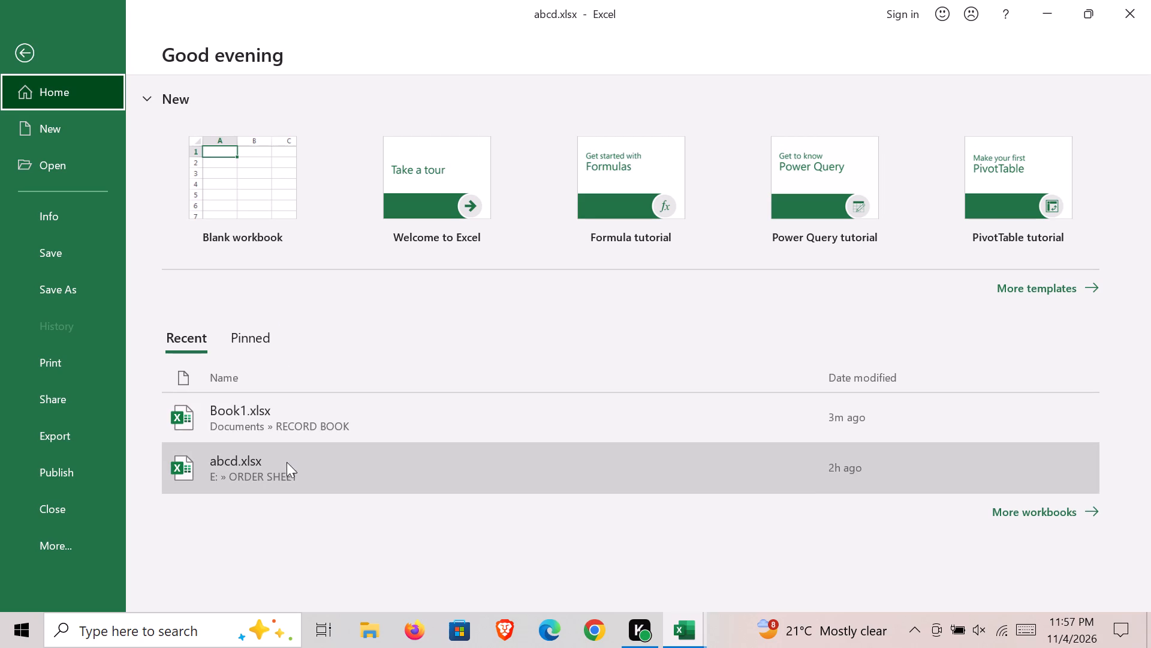
click(287, 430)
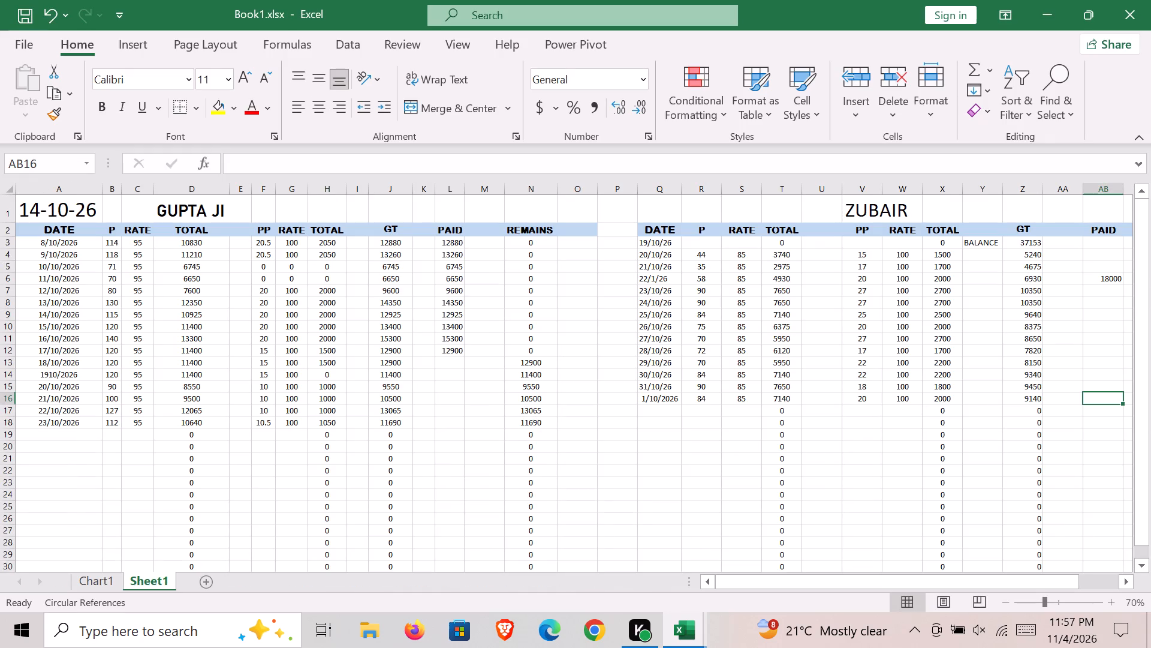
click(699, 413)
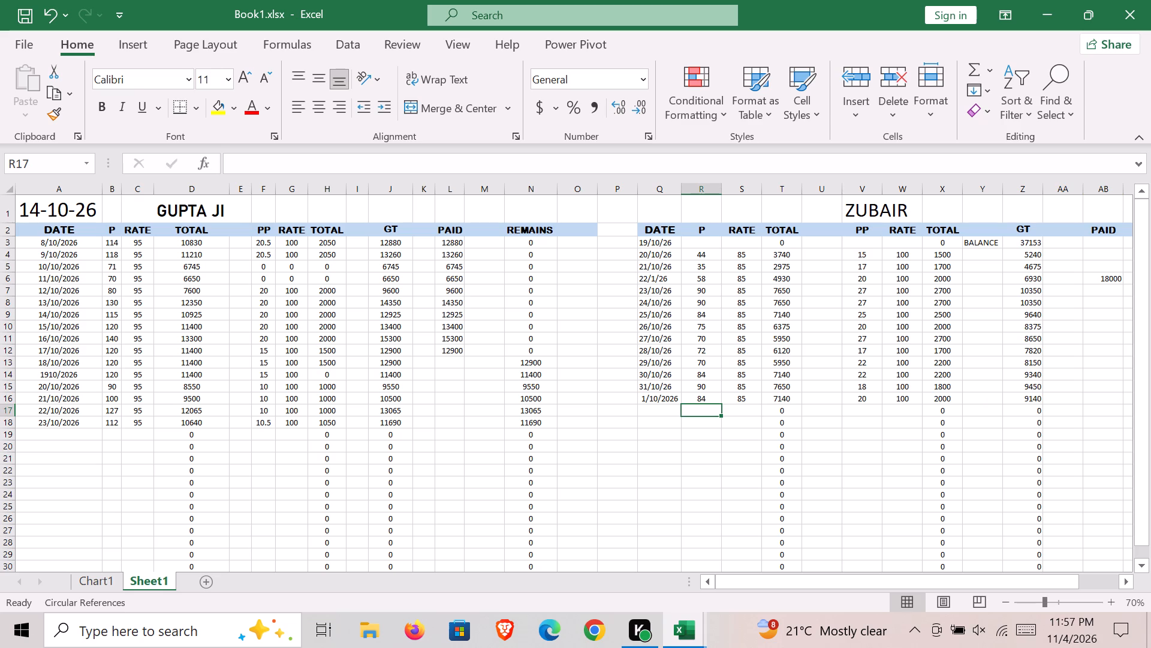
key(Left)
text(2/10/26)
key(Right)
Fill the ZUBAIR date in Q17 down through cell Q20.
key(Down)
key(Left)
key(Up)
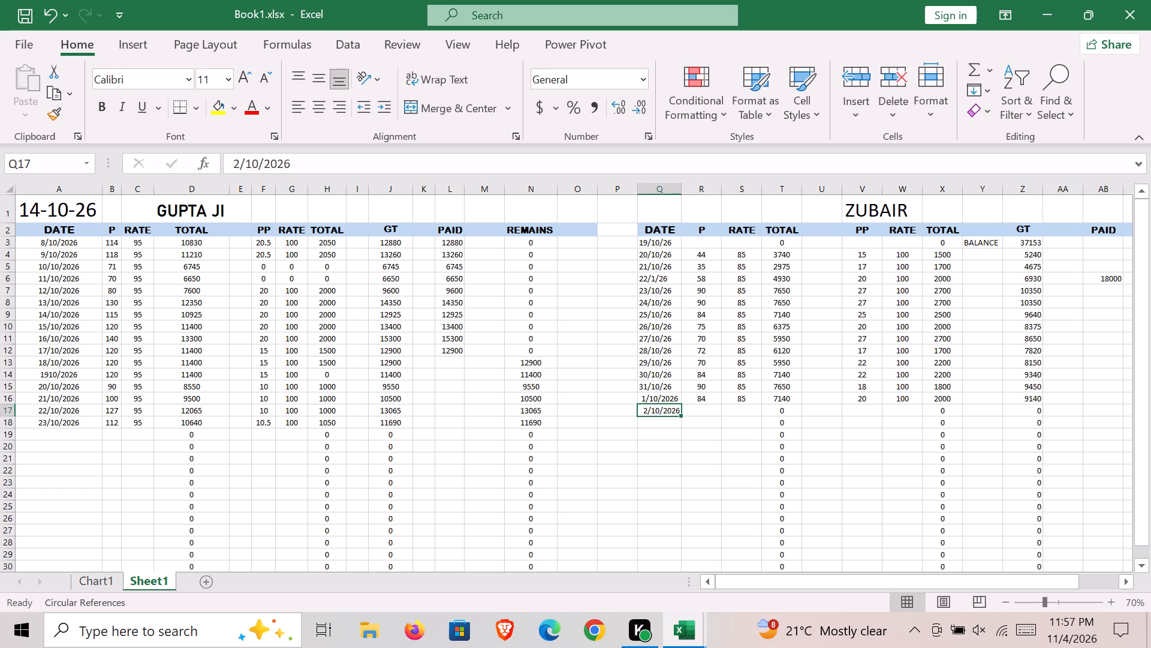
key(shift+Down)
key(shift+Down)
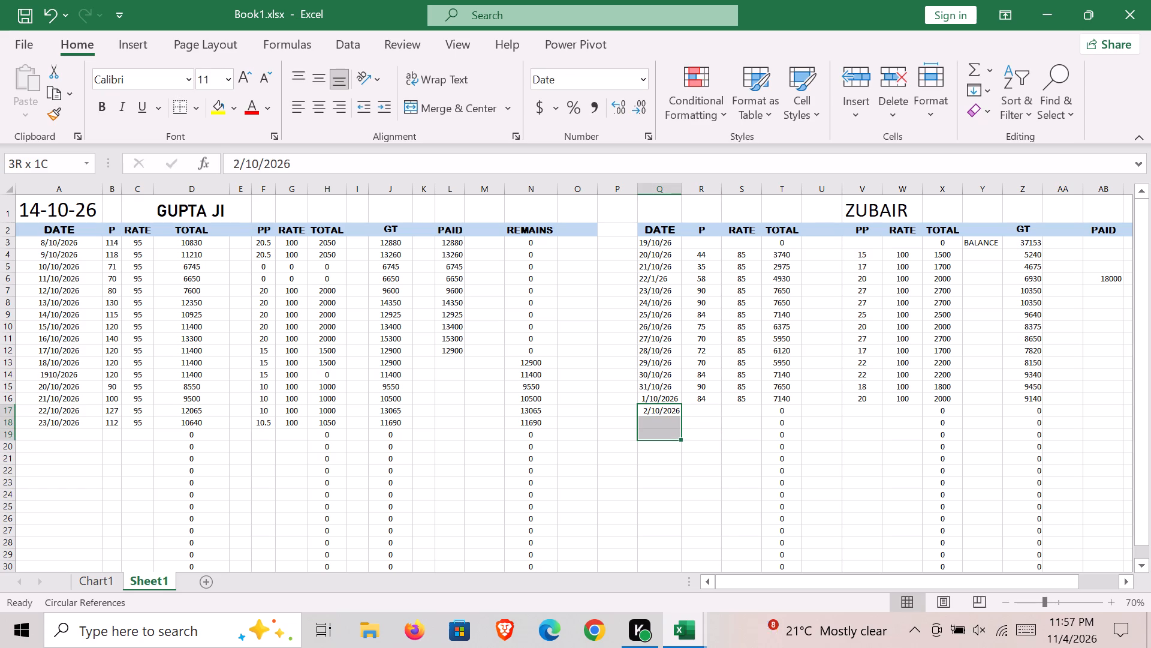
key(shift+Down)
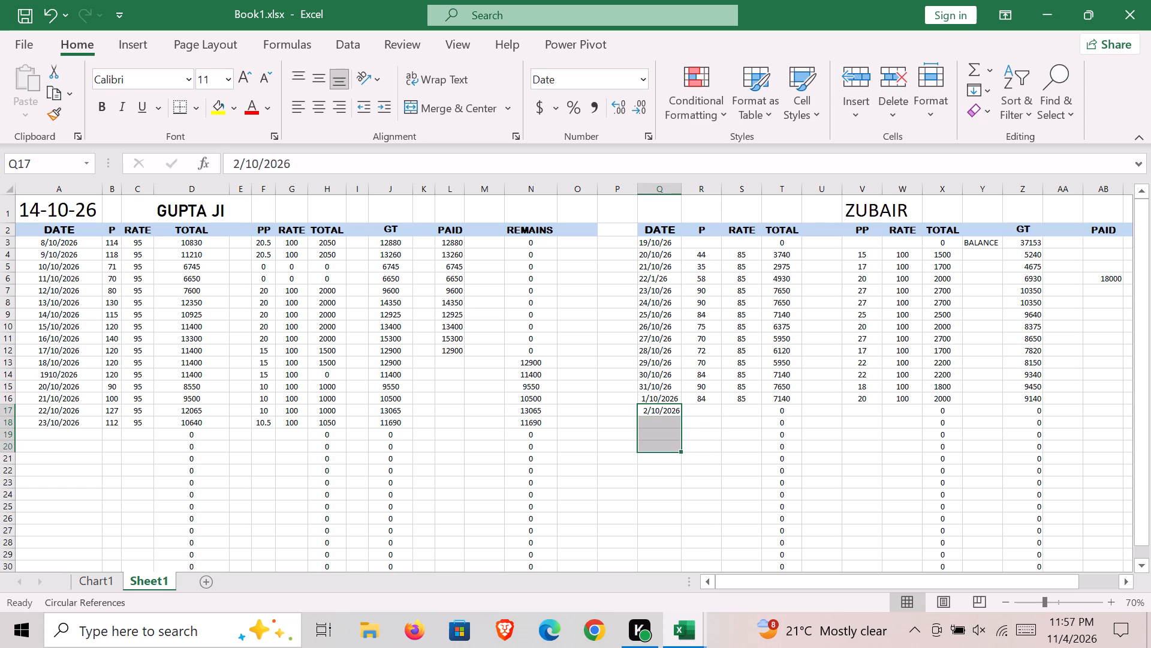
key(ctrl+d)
Complete ZUBAIR row 17 with P 74 at rate 85 and PP 21 at rate 100.
key(Right)
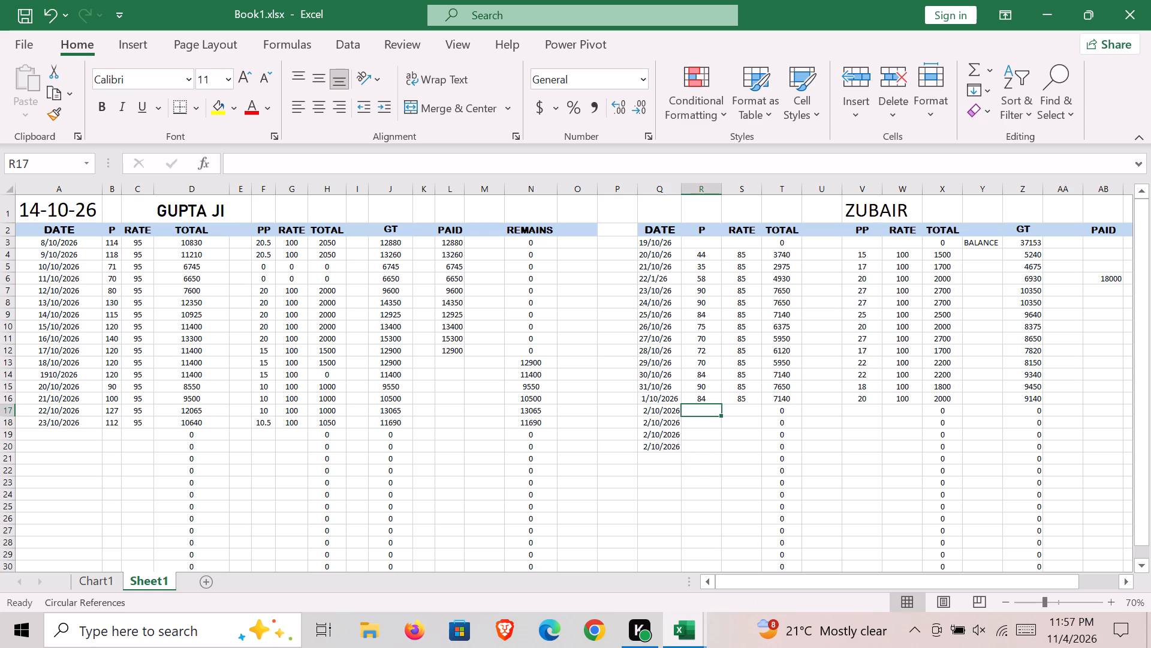
text(74)
key(Right)
text(85)
key(Right)
key(Right)
key(Right)
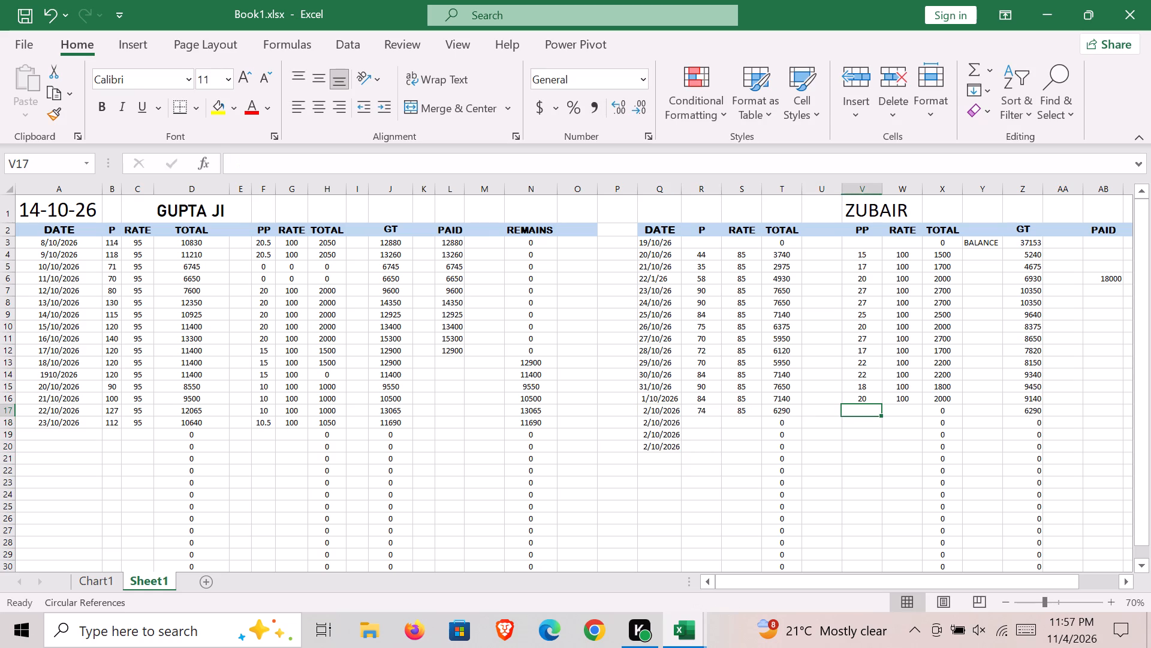
text(21)
key(Right)
text(100)
key(Down)
Complete ZUBAIR row 18 with P 73 at rate 85 and PP 21 at rate 100.
key(Left)
key(Left)
key(Left)
key(Left)
key(Left)
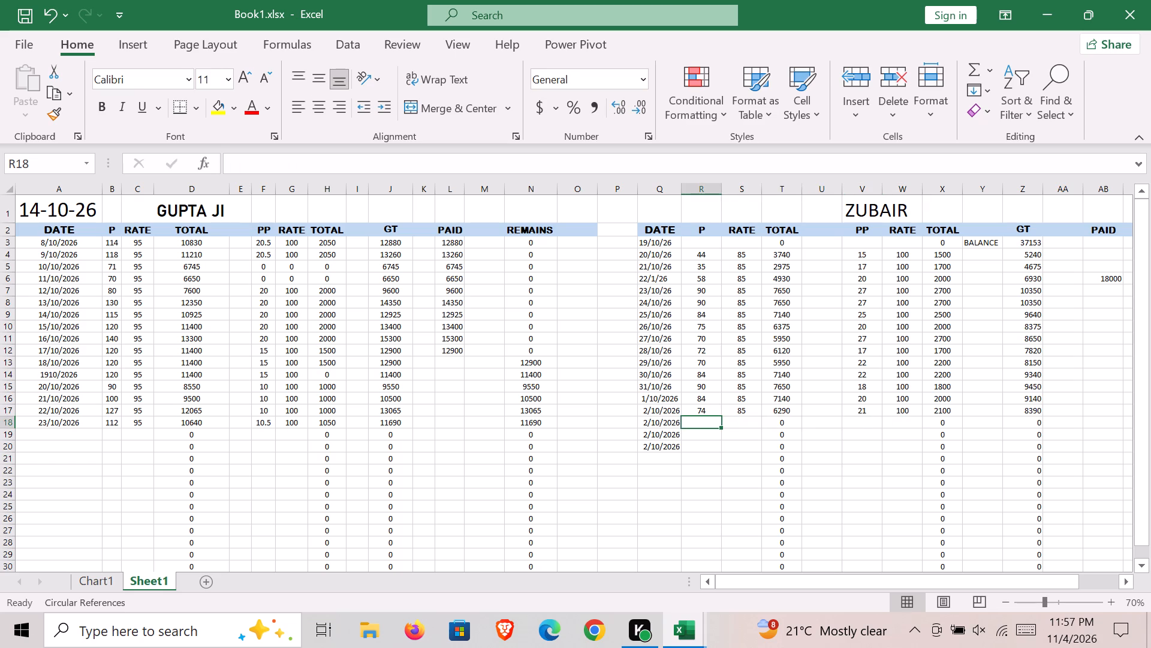
text(73)
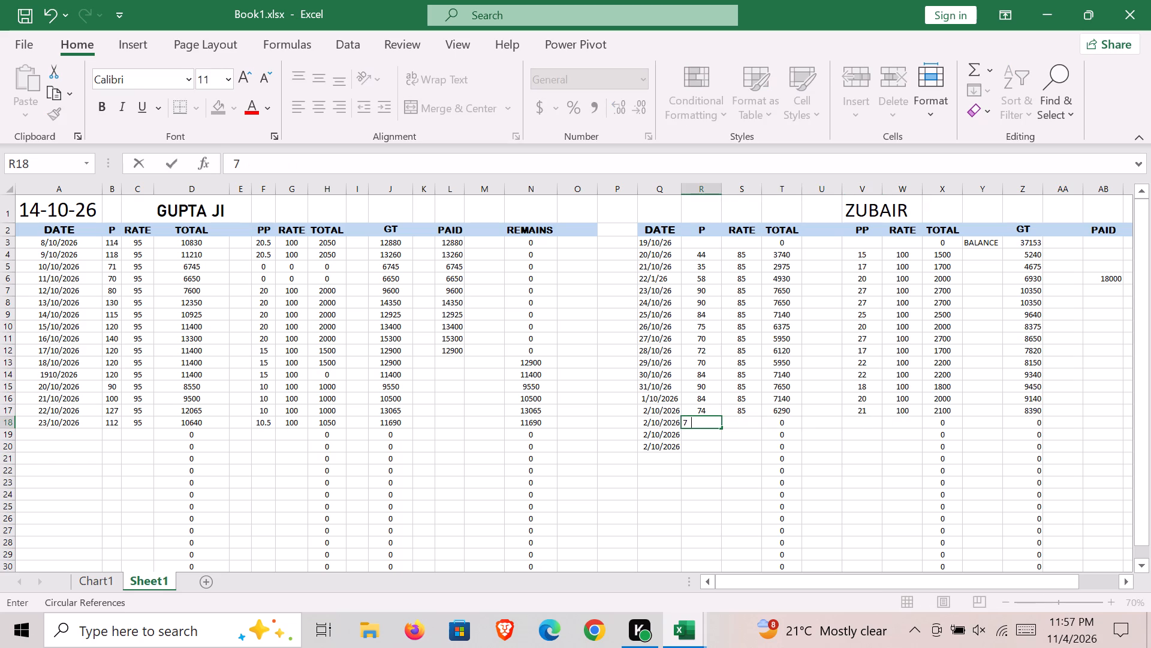
key(Right)
key(5)
key(Up)
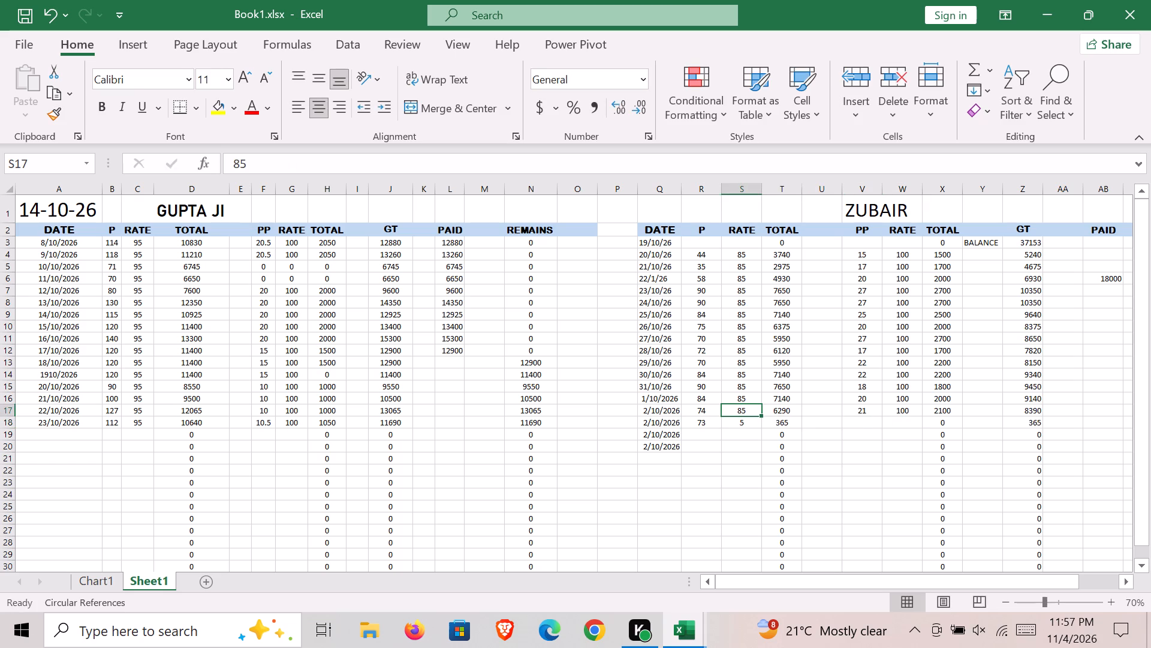
key(Down)
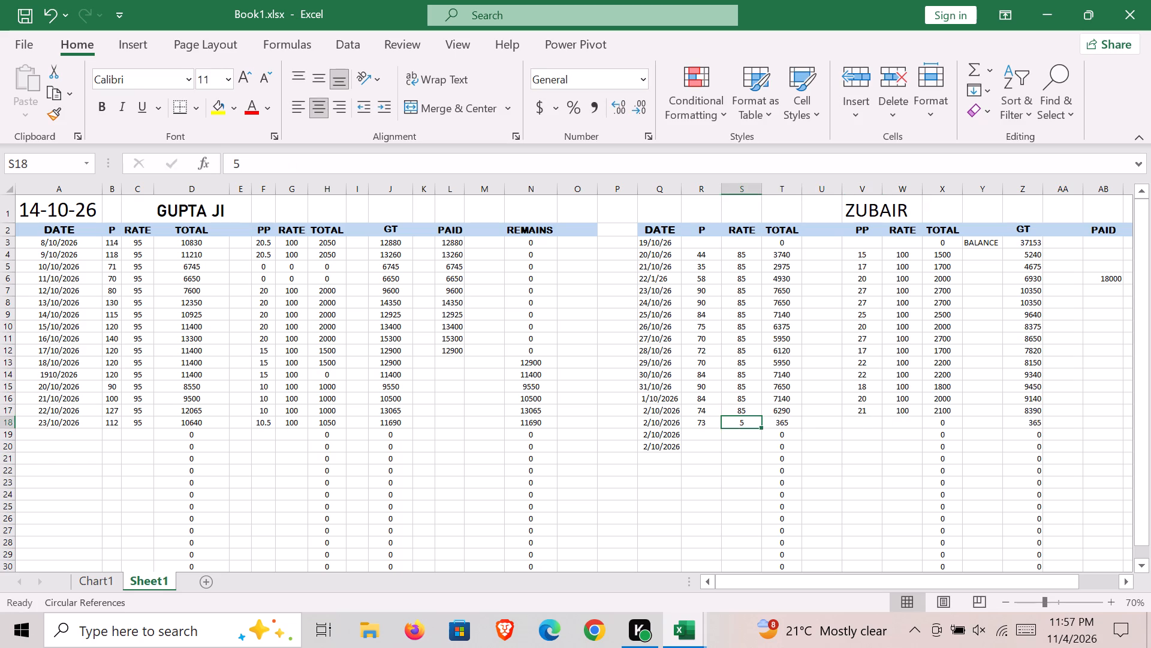
text(85)
key(Right)
key(Right)
key(Right)
key(Right)
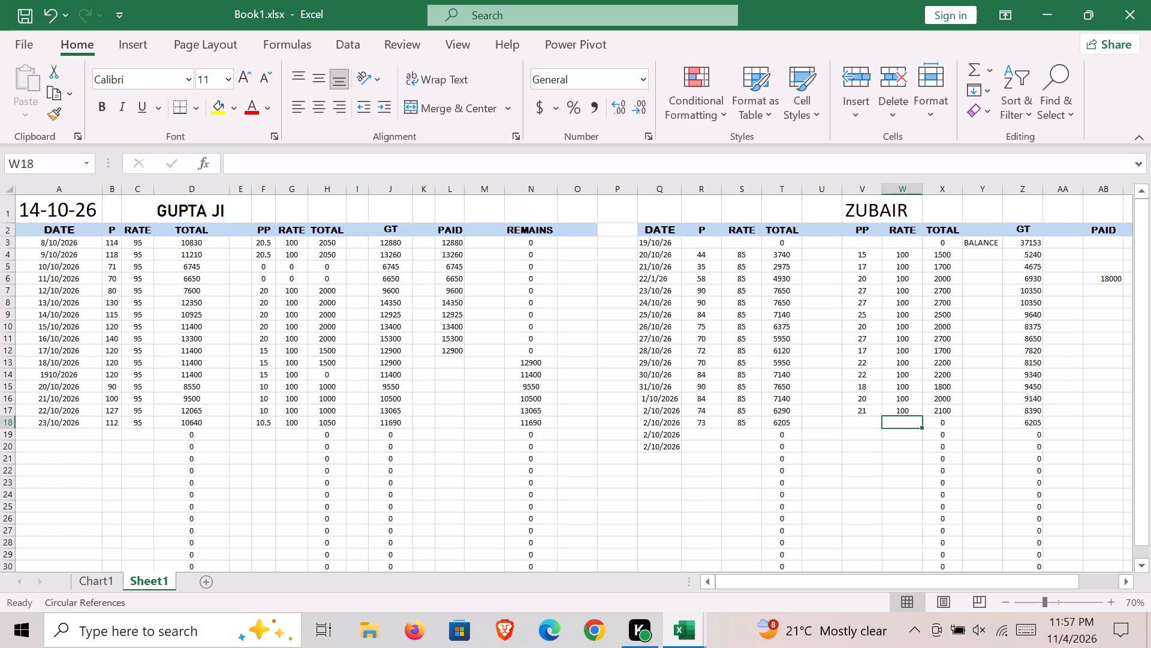
key(Left)
text(21)
key(Right)
text(100)
key(Right)
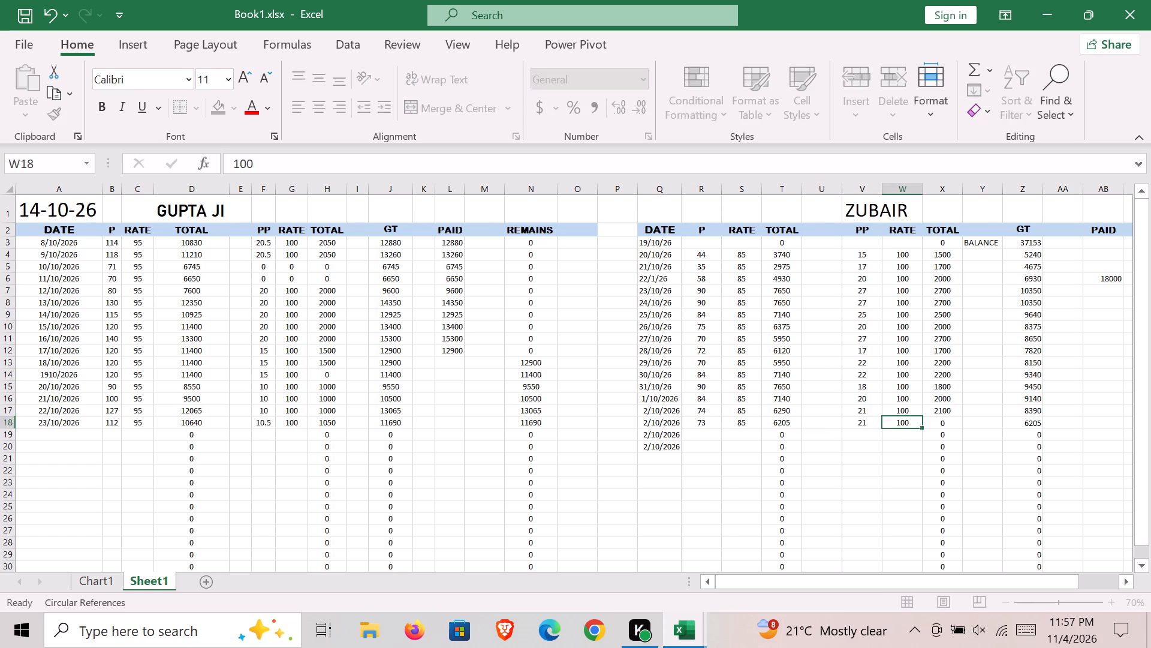
Complete ZUBAIR row 19 with P 110 at rate 85 and PP 36 at rate 100.
key(Down)
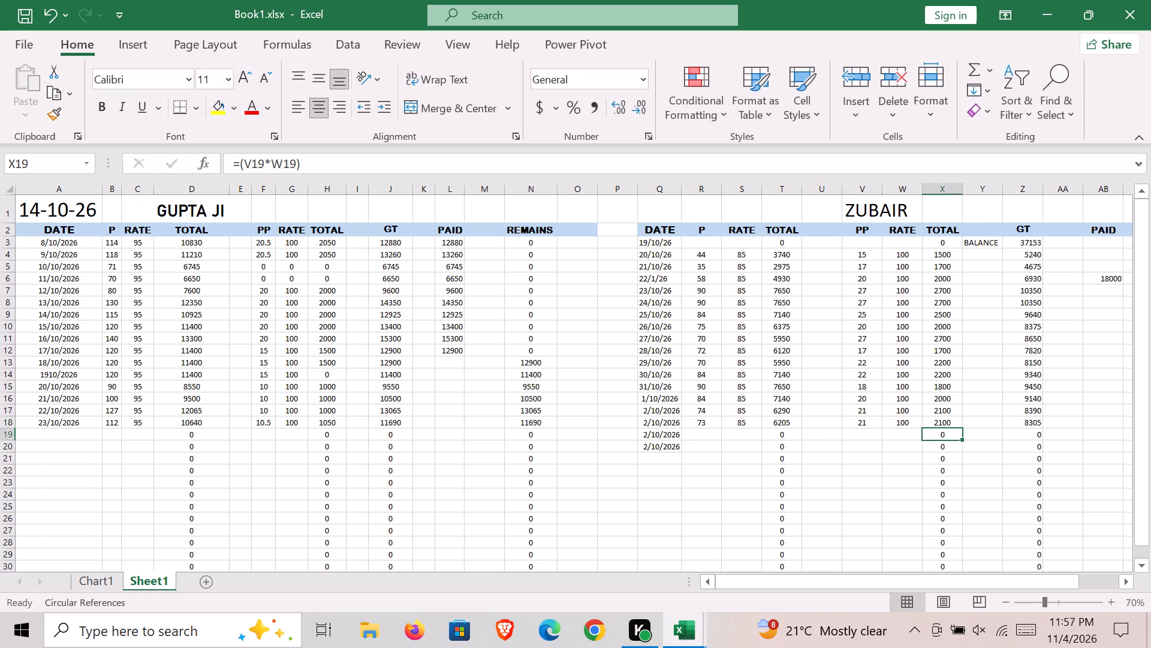
key(Left)
key(Left)
key(Left)
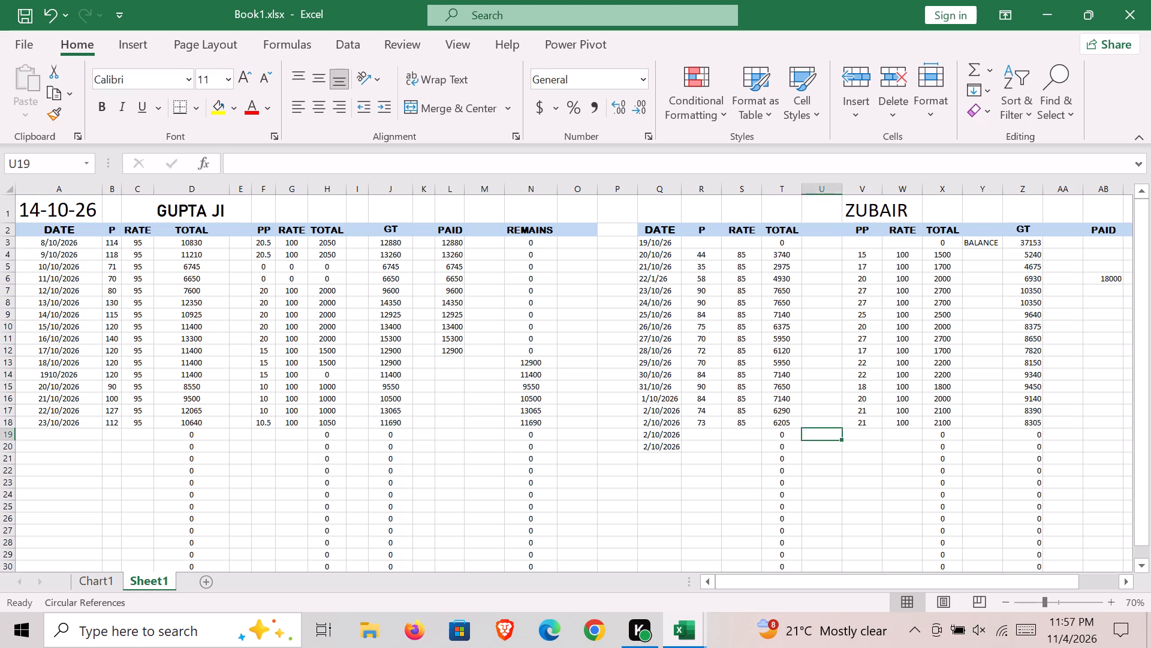
key(Left)
key(Left)
key(Left)
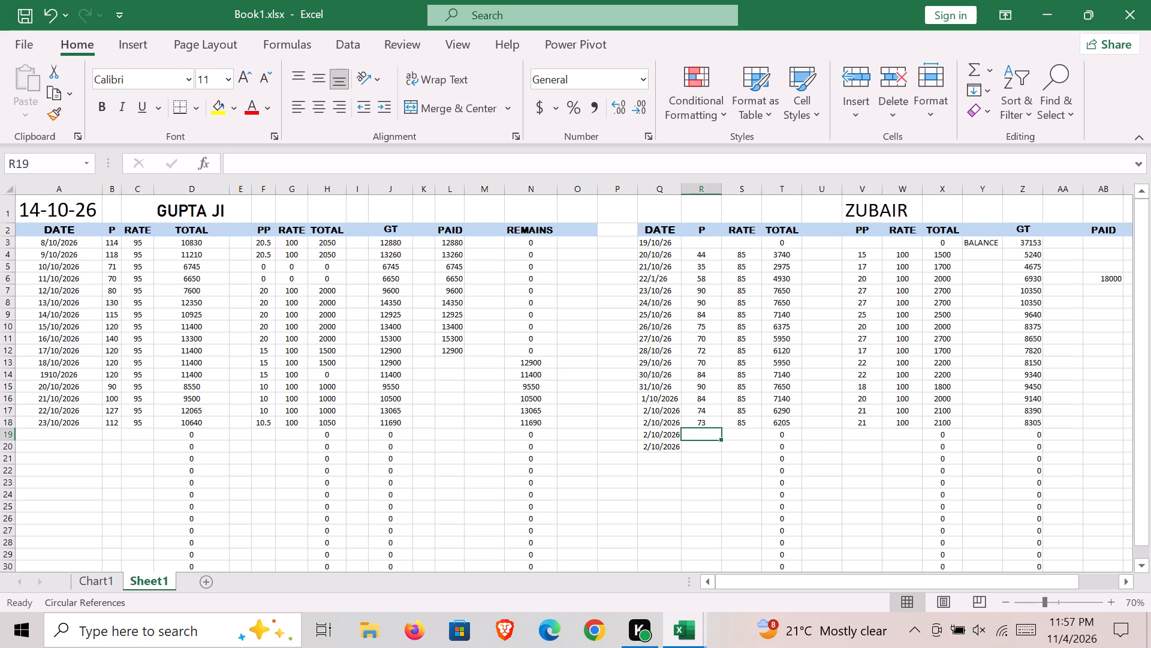
text(11)
key(0)
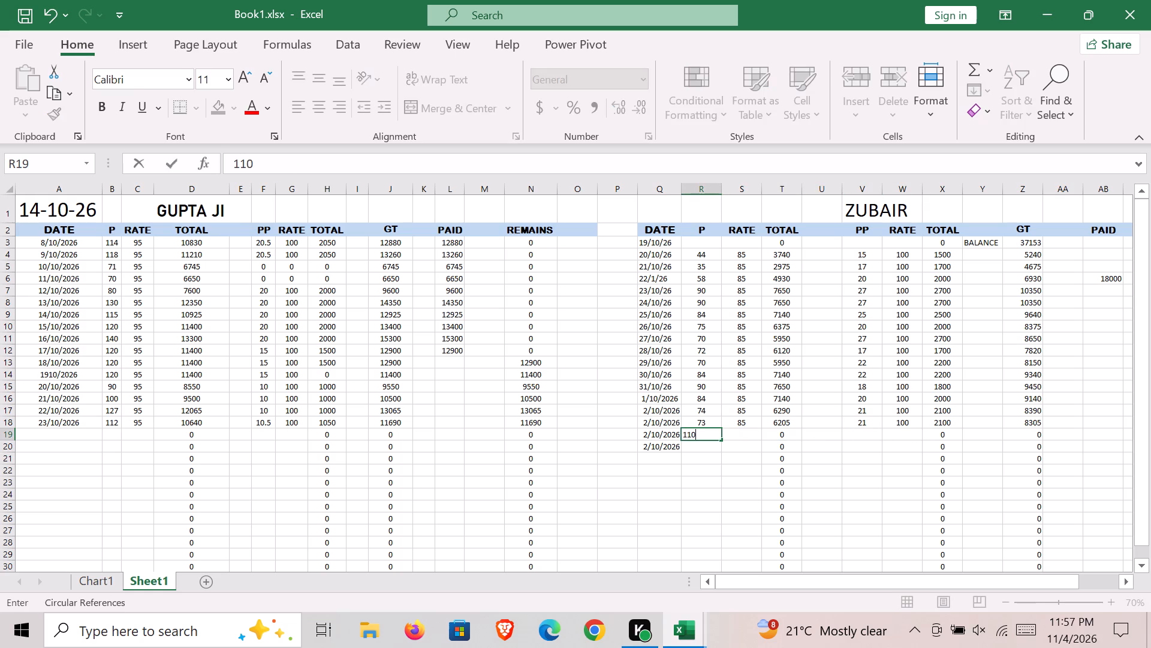
key(Right)
text(85)
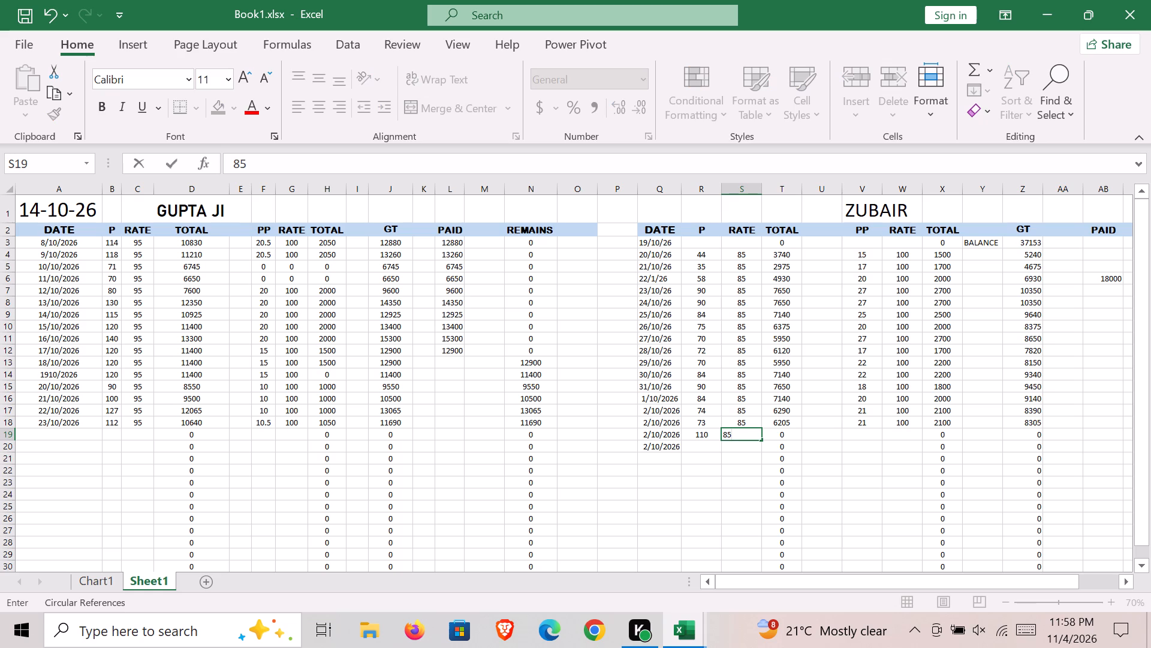
key(Right)
key(Right)
key(Right)
key(Right)
key(Left)
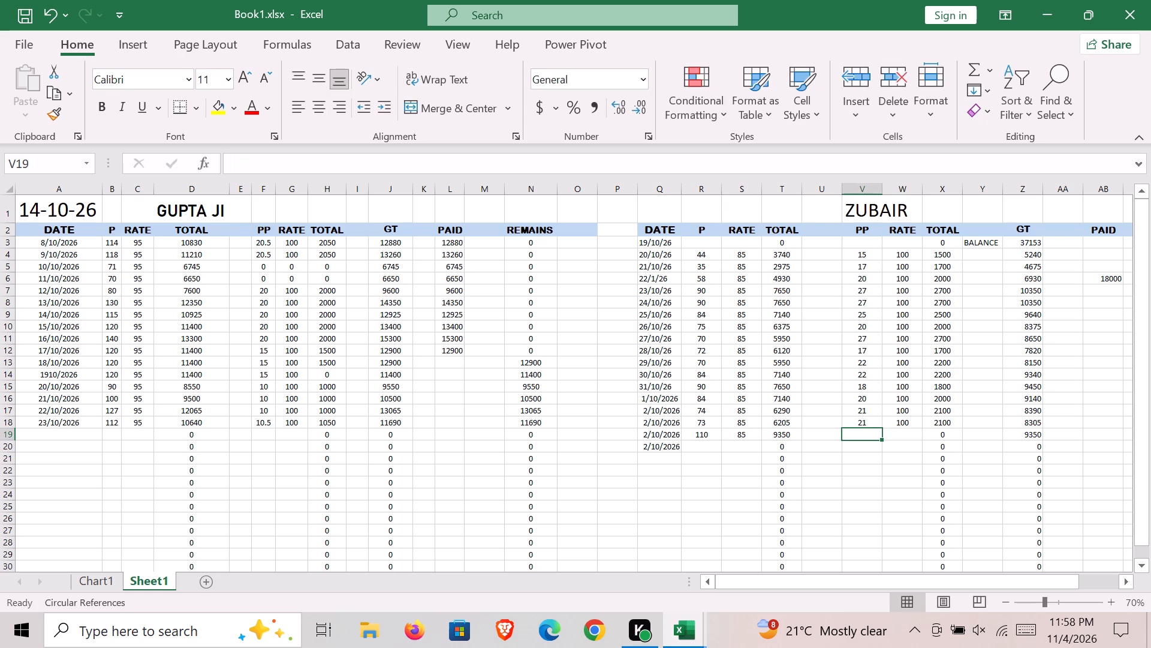
text(36)
key(Right)
text(100)
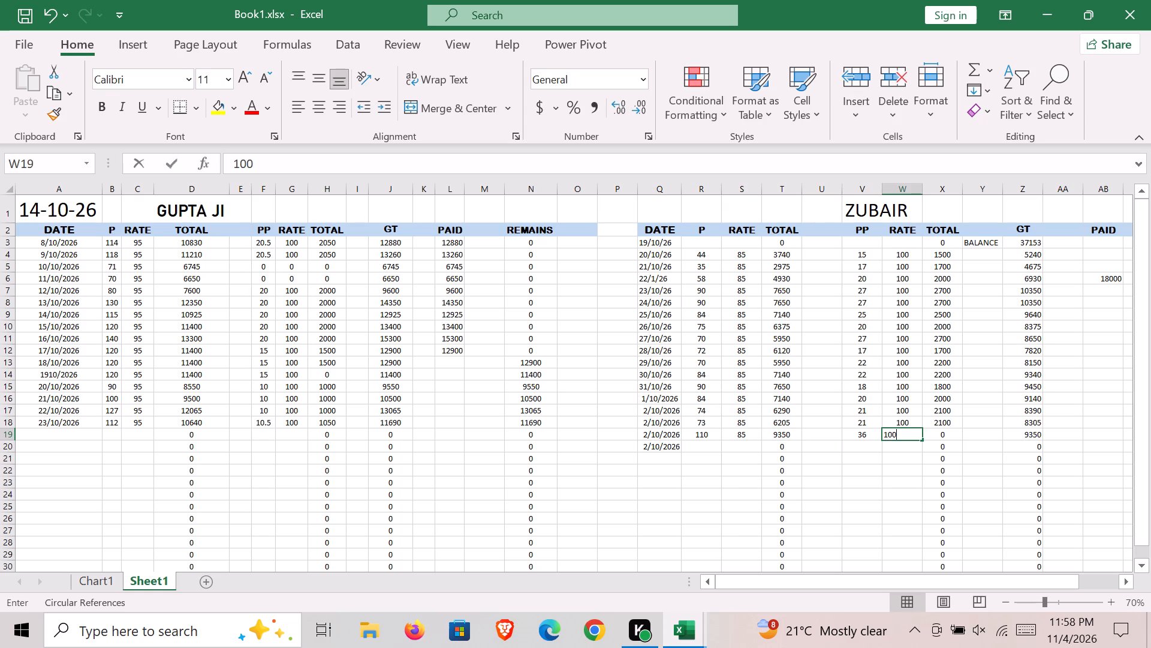
key(Down)
Set the ZUBAIR dates in Q18, Q19 and Q20 to 3/10/26, 4/10/26 and 5/10/26, saving the workbook after the second date.
key(Left)
key(Left)
key(Left)
key(Left)
key(Left)
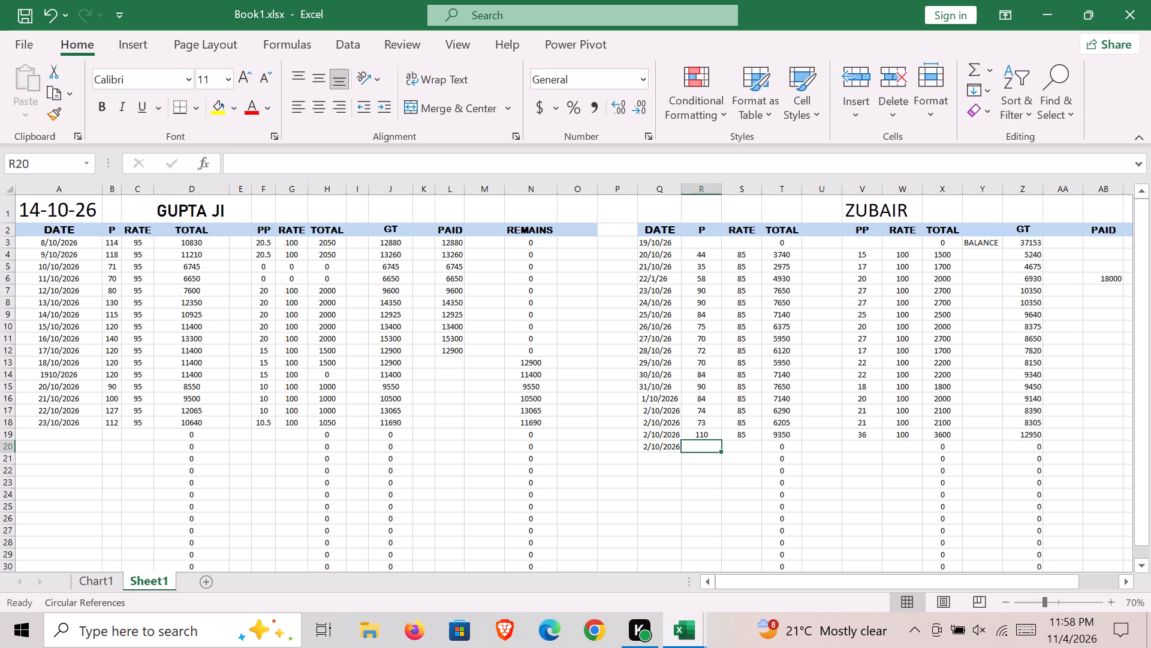
key(Left)
key(Up)
key(Up)
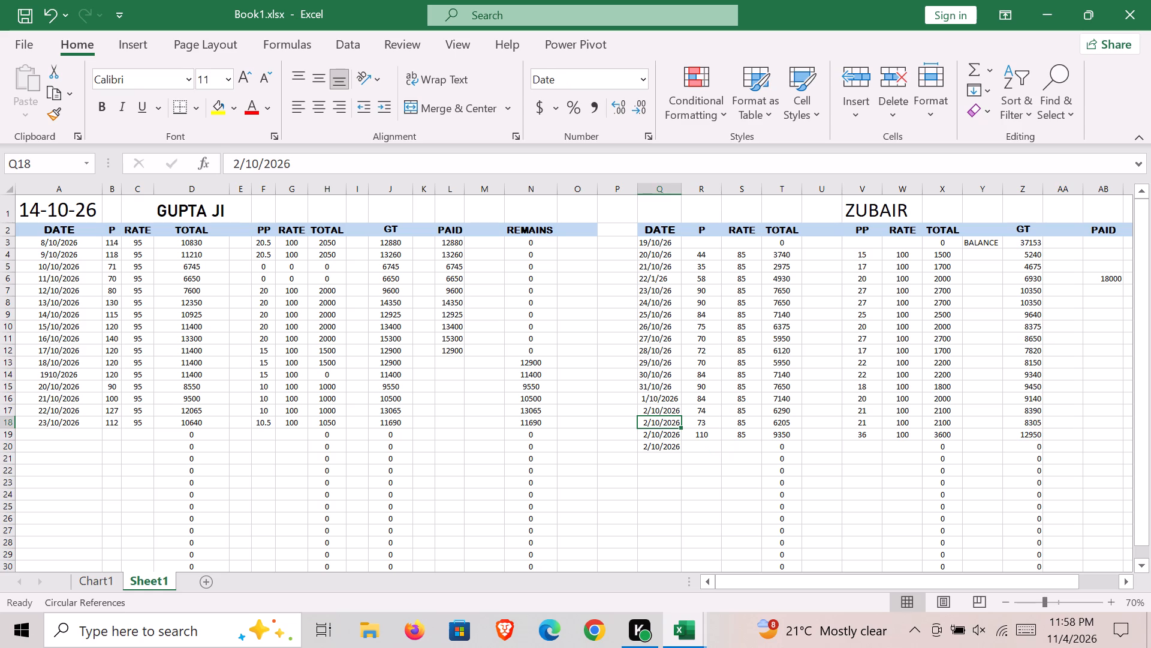
key(3)
text(/10/26)
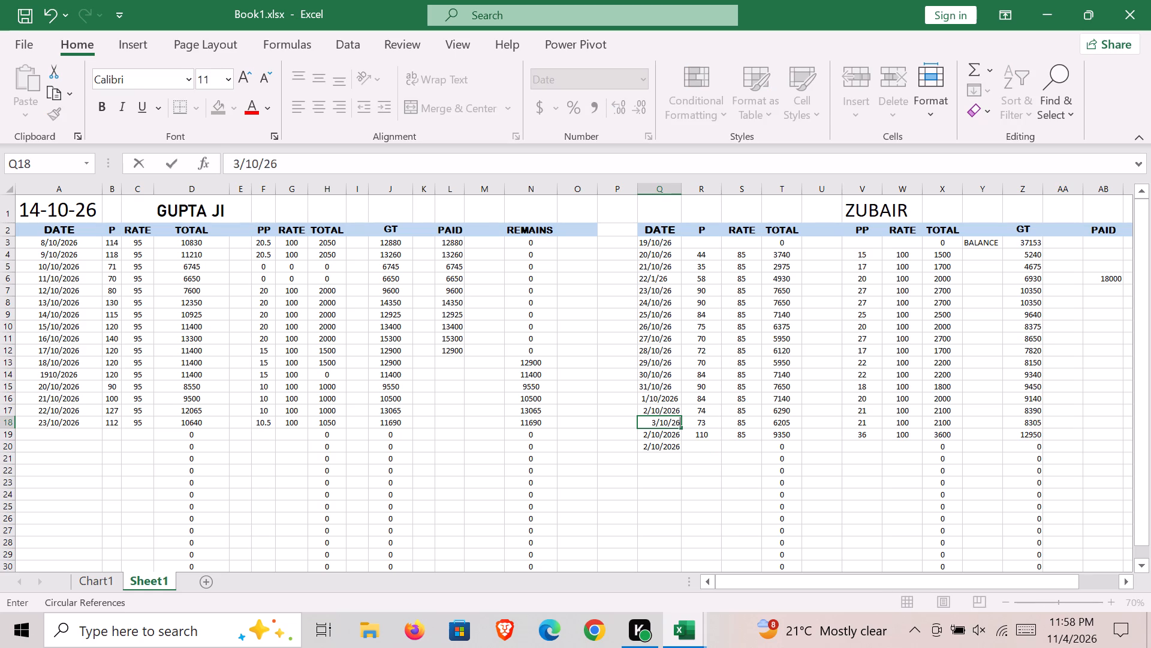
key(Down)
text(4/10/26)
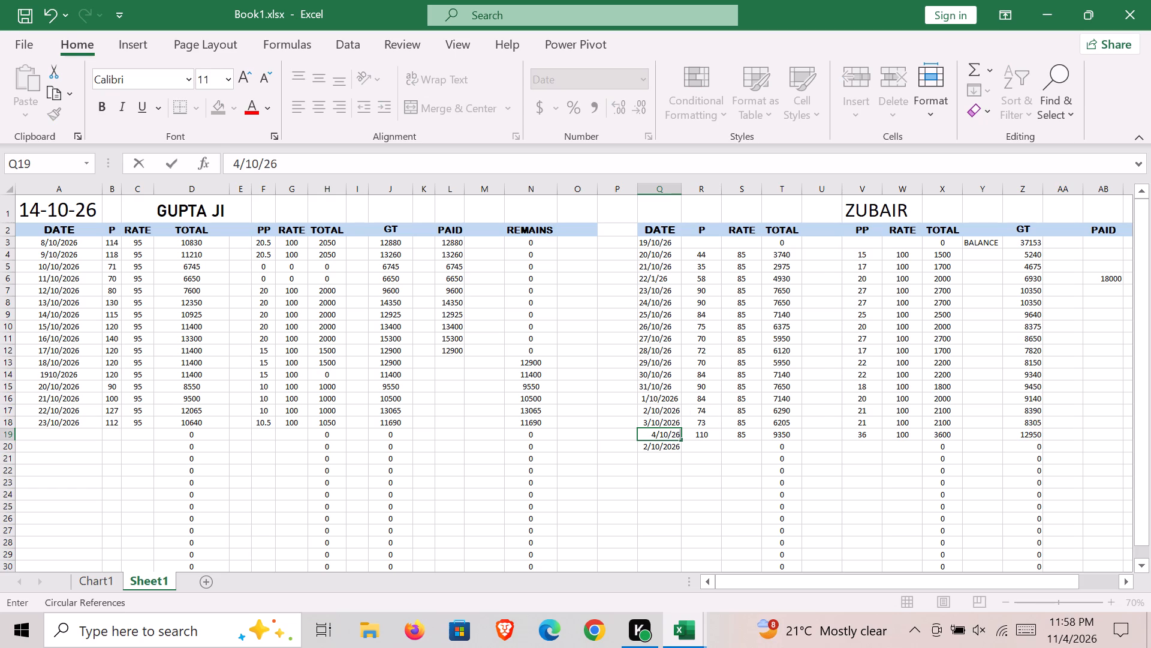
key(ctrl+s)
key(Down)
key(5)
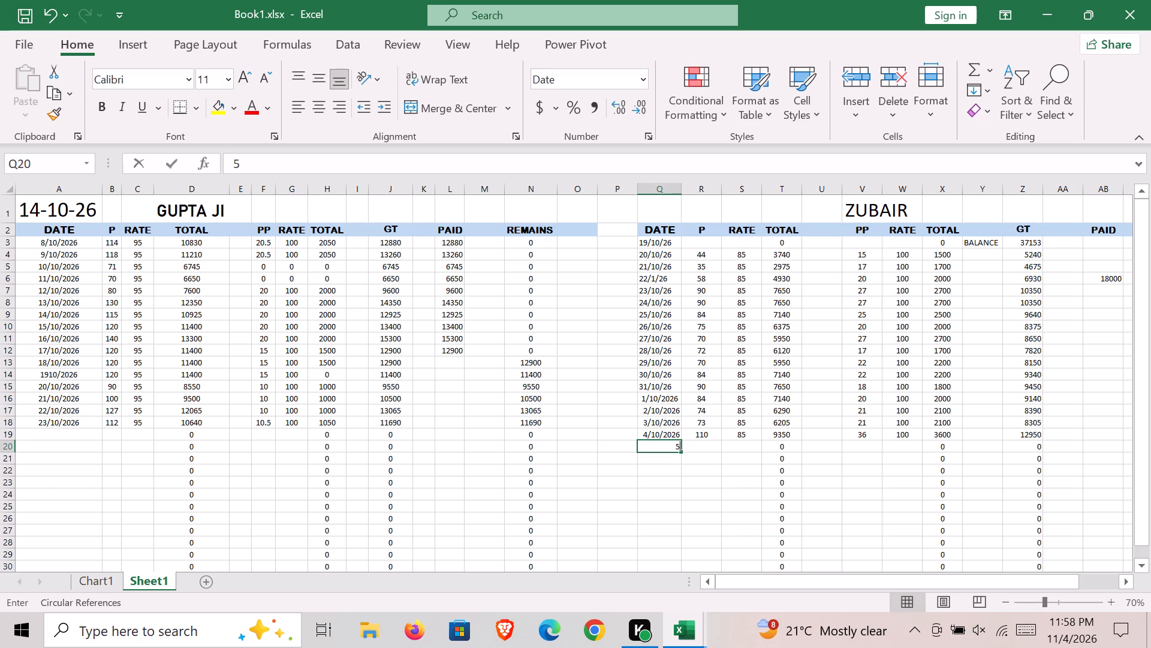
text(/10/)
text(26)
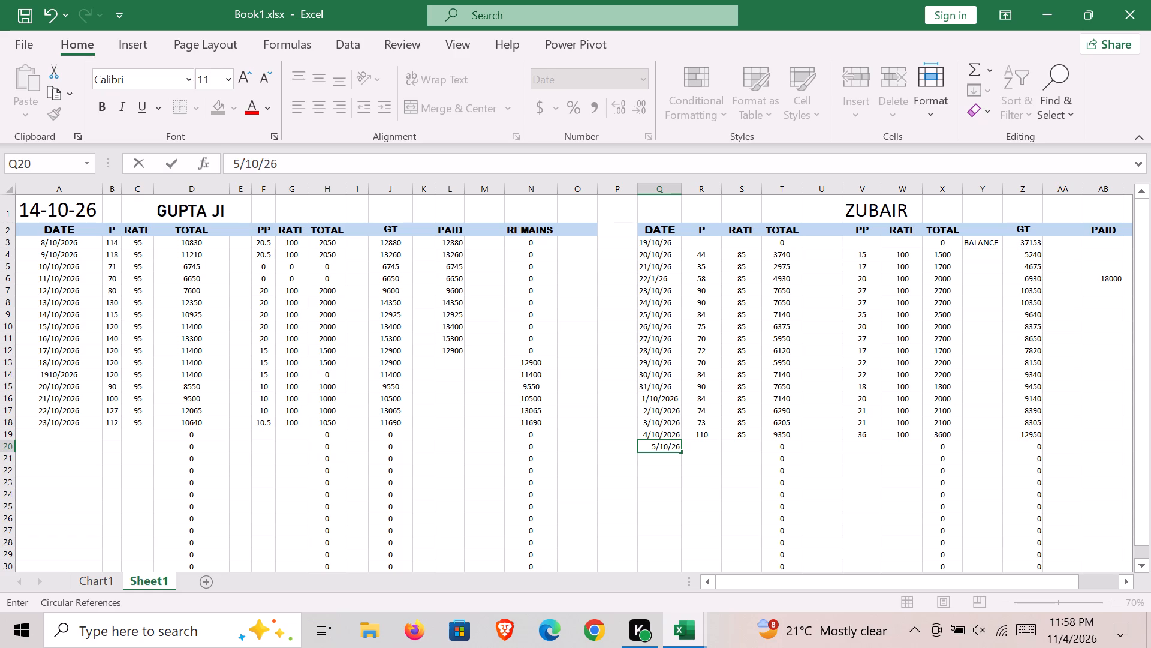
key(Down)
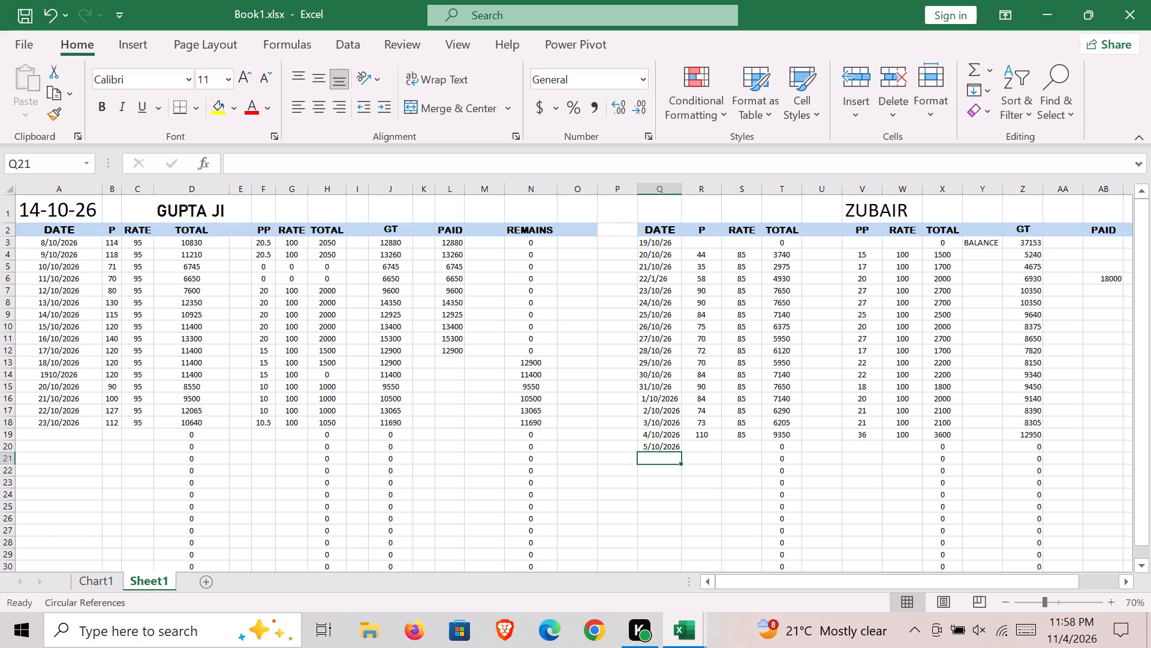
Save Book1.xlsx and open the recent workbook abcd.xlsx.
key(ctrl+s)
click(31, 41)
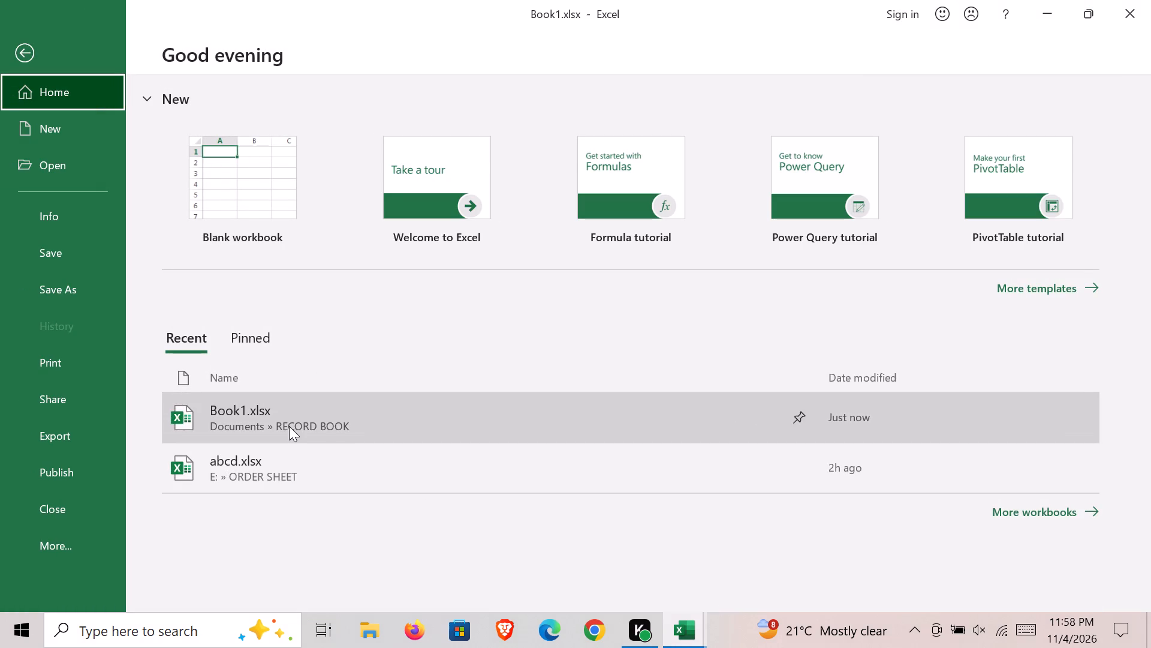
click(289, 426)
click(23, 45)
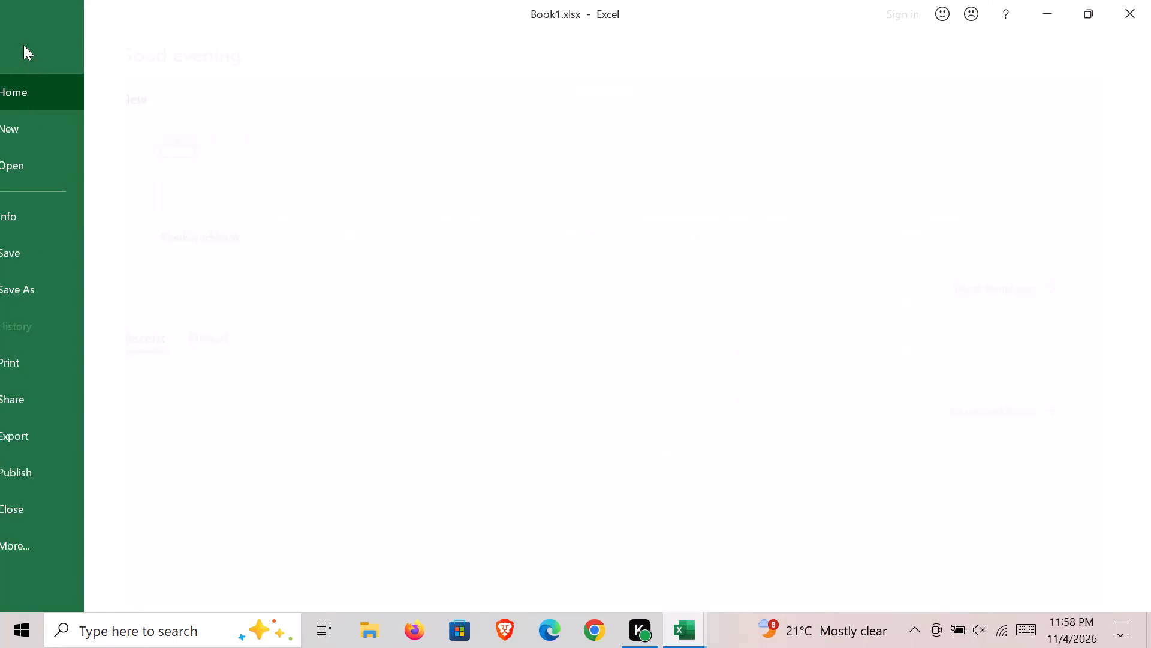
click(427, 470)
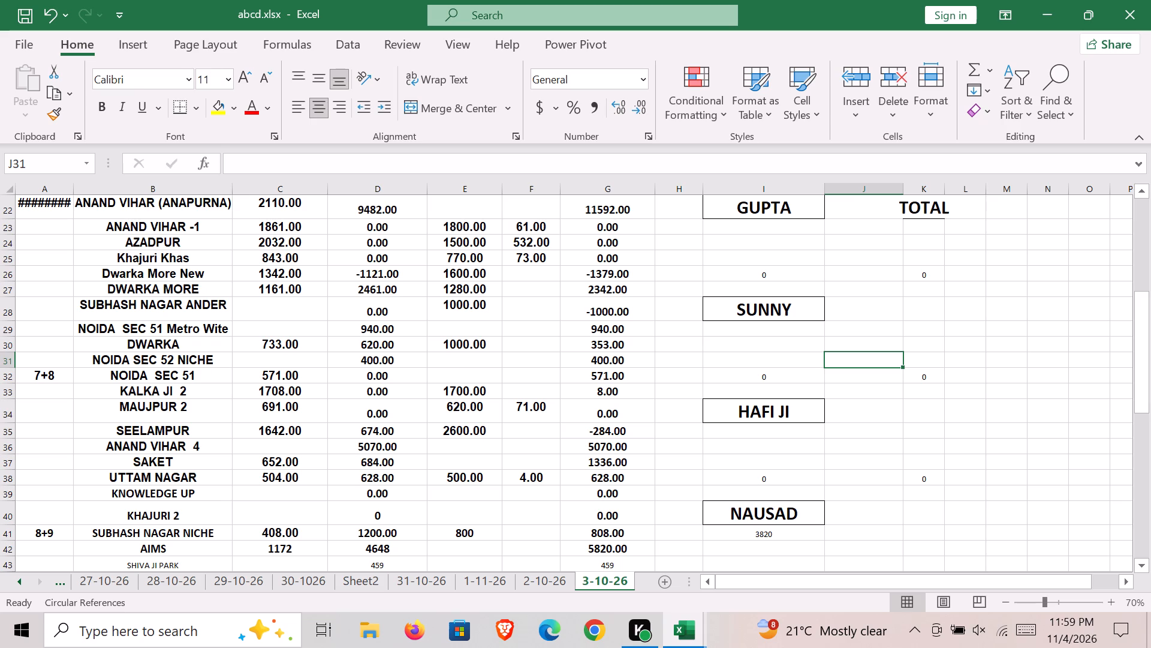
On sheet 1-11-26 of abcd.xlsx, enter 3710 in I42 under NAUSAD and save the workbook.
click(550, 583)
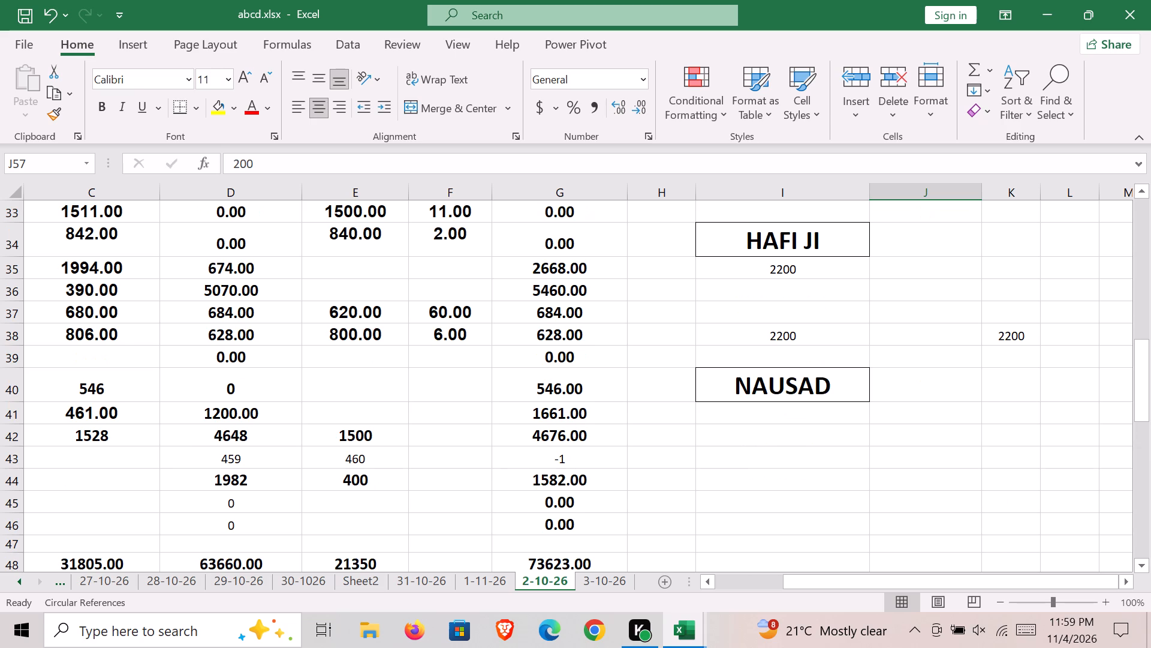
click(466, 581)
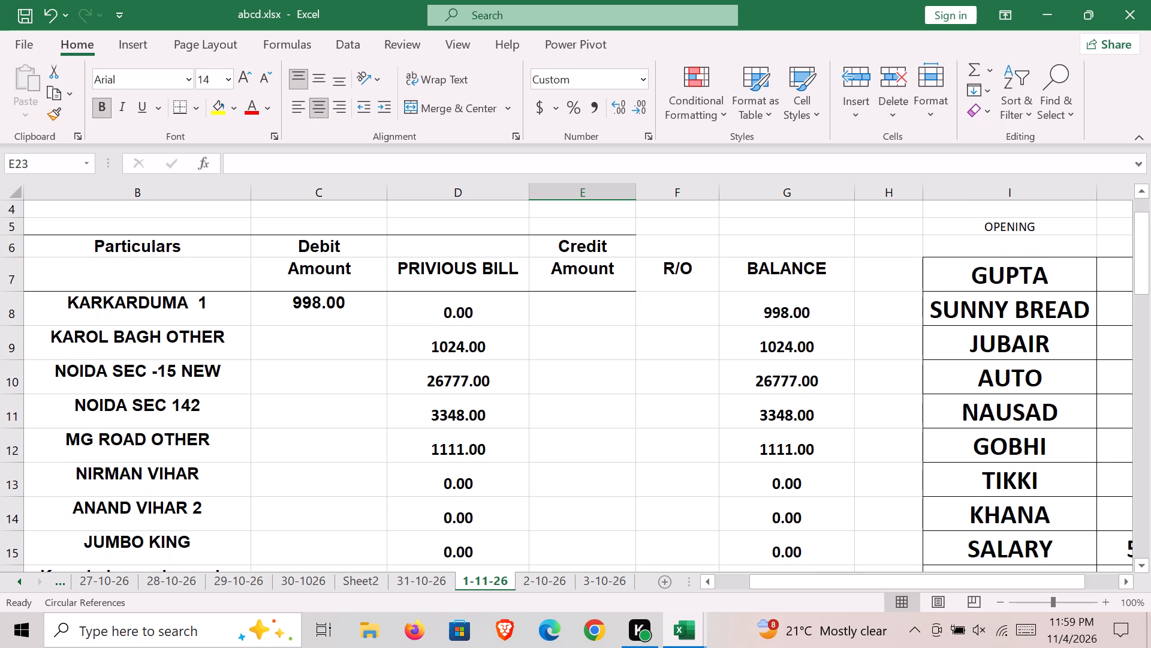
key(Right)
key(Right)
key(Right)
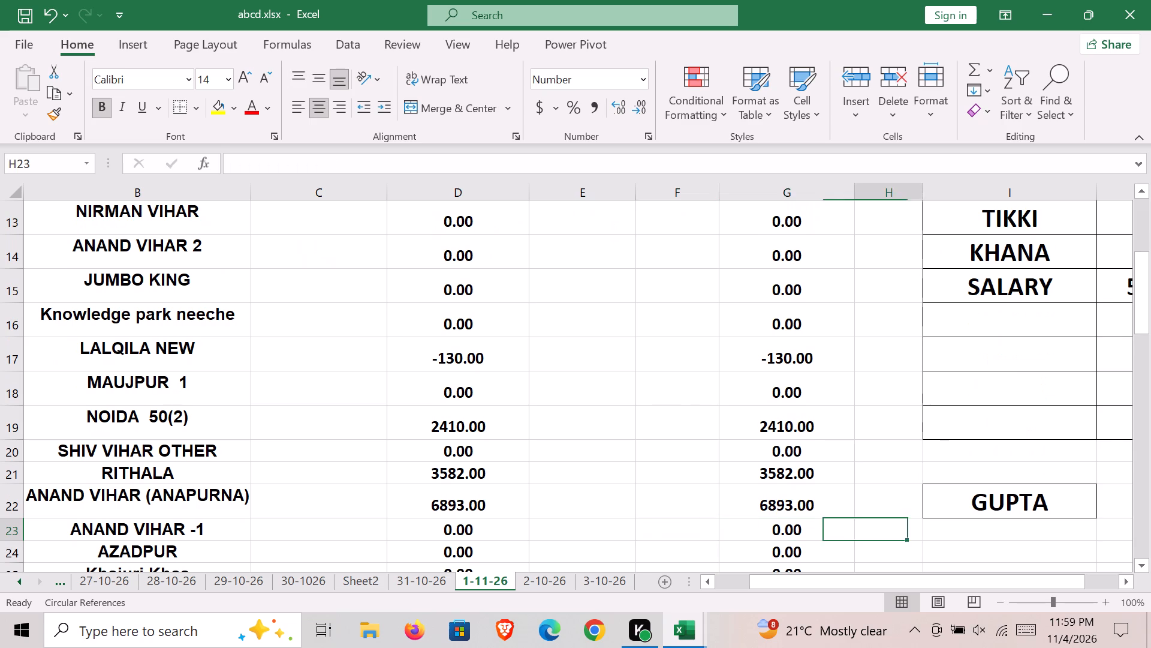
key(Right)
key(Right)
key(Left)
key(Right)
key(Down)
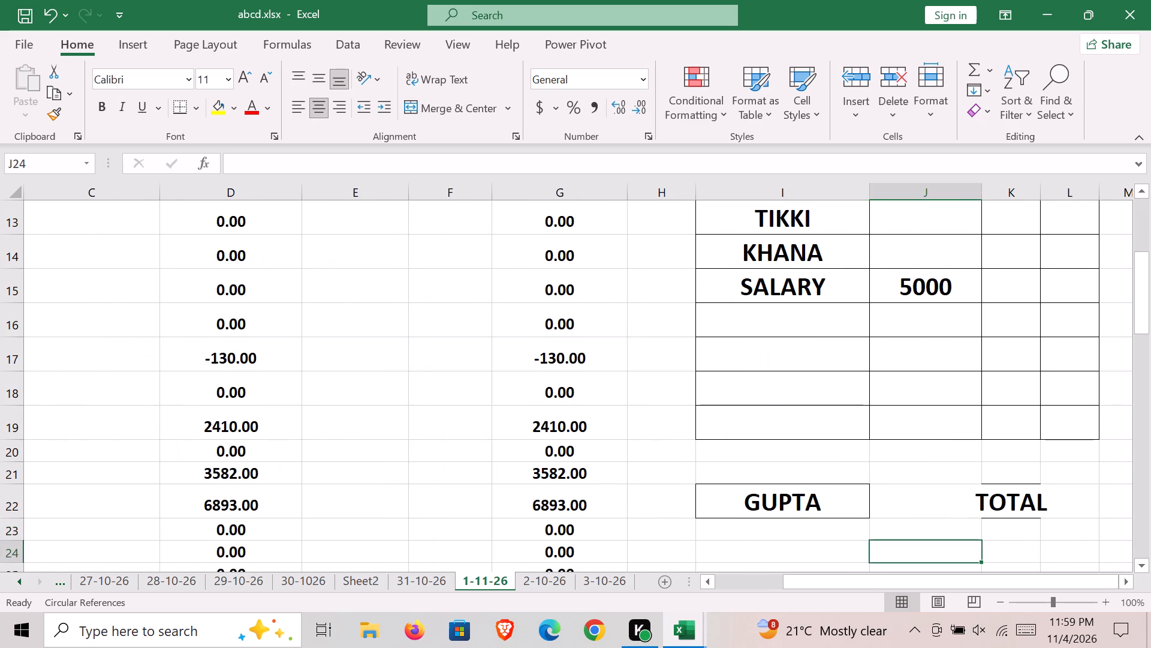
key(Down)
key(Down)
key(Down)
key(Down)
key(Down)
key(Down)
key(Down)
key(Down)
key(Down)
key(Down)
key(Down)
key(Down)
key(Down)
key(Down)
key(Left)
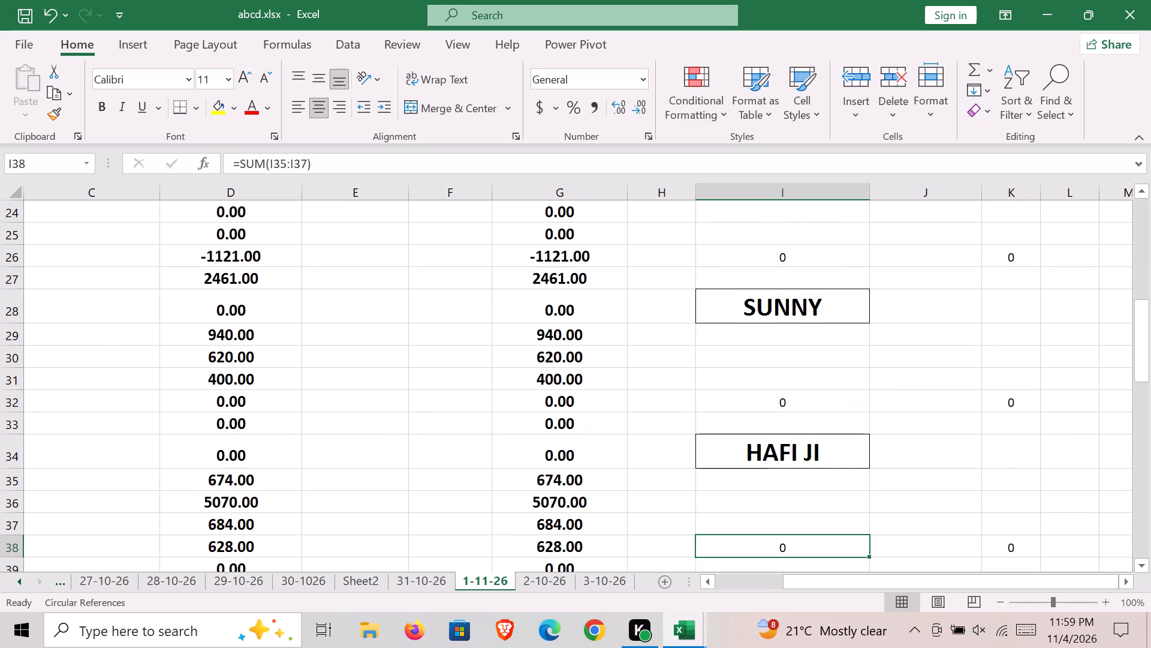
key(Down)
key(Down)
key(Down)
key(Down)
key(Down)
key(Down)
key(Up)
key(Up)
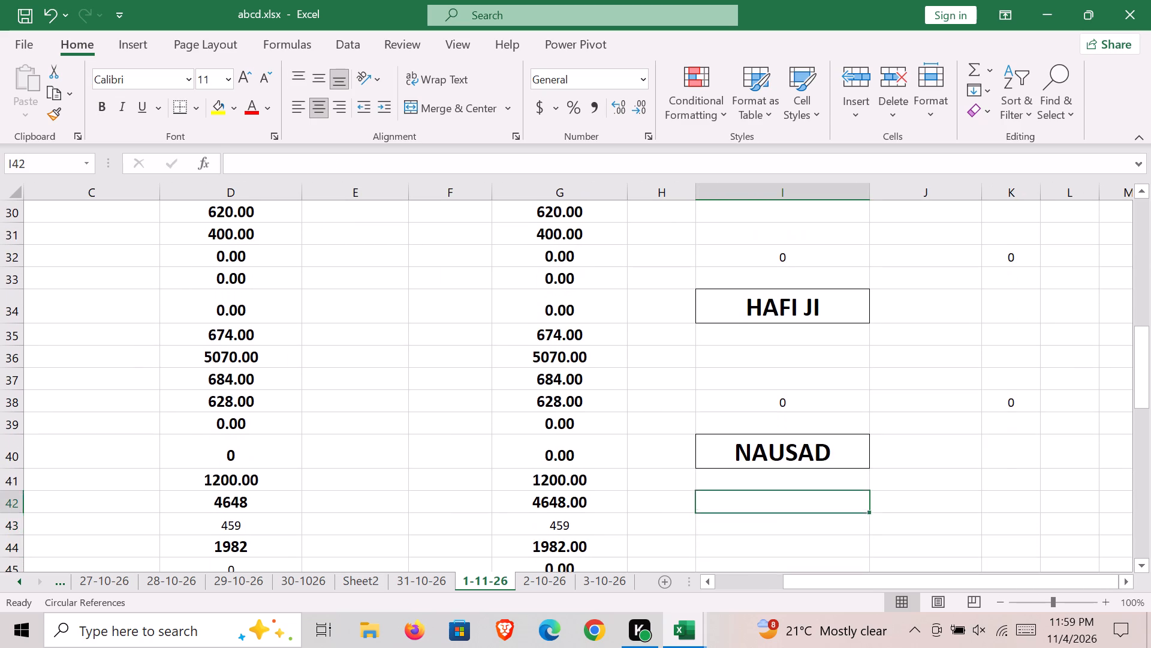
key(Up)
key(Down)
text(3710)
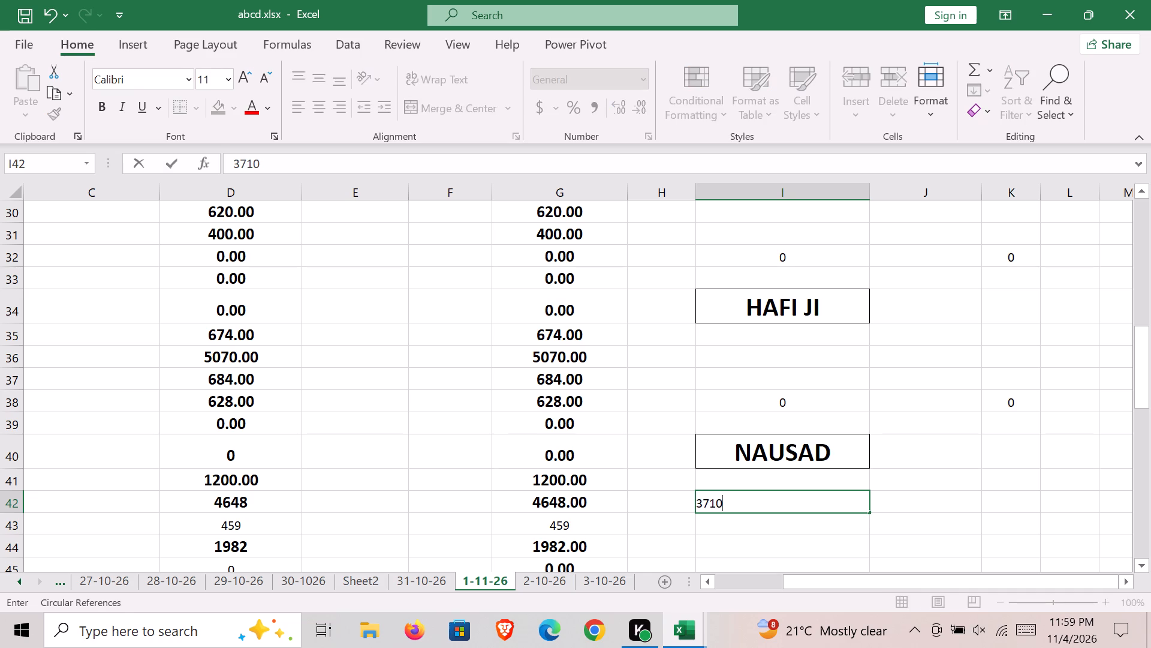
key(ctrl+s)
Review the column I entries on sheet 1-11-26 from HAFI JI and NAUSAD through CONVINCE, RASAN and JUBAIR.
key(Up)
key(Up)
key(Up)
key(Up)
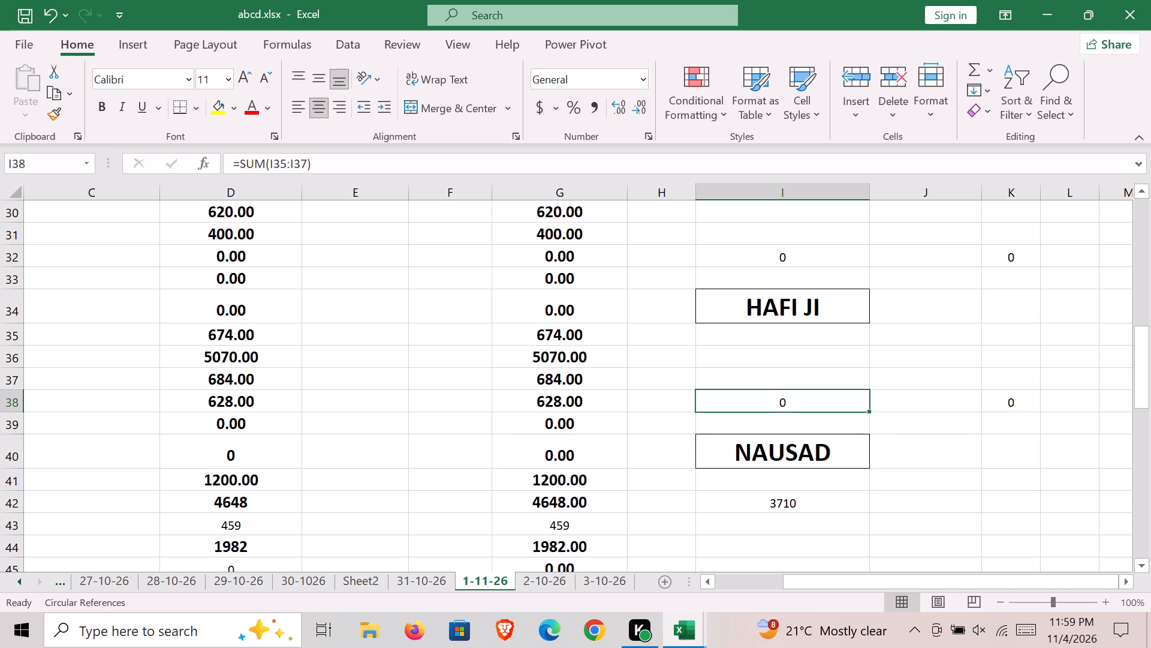
key(Up)
key(Up)
key(Up)
key(Down)
key(Down)
key(Down)
key(Down)
key(Down)
key(Down)
key(Down)
key(Down)
key(Down)
key(Down)
key(Down)
key(Down)
key(Down)
key(Down)
key(Down)
key(Down)
key(Down)
key(Down)
key(Down)
key(Down)
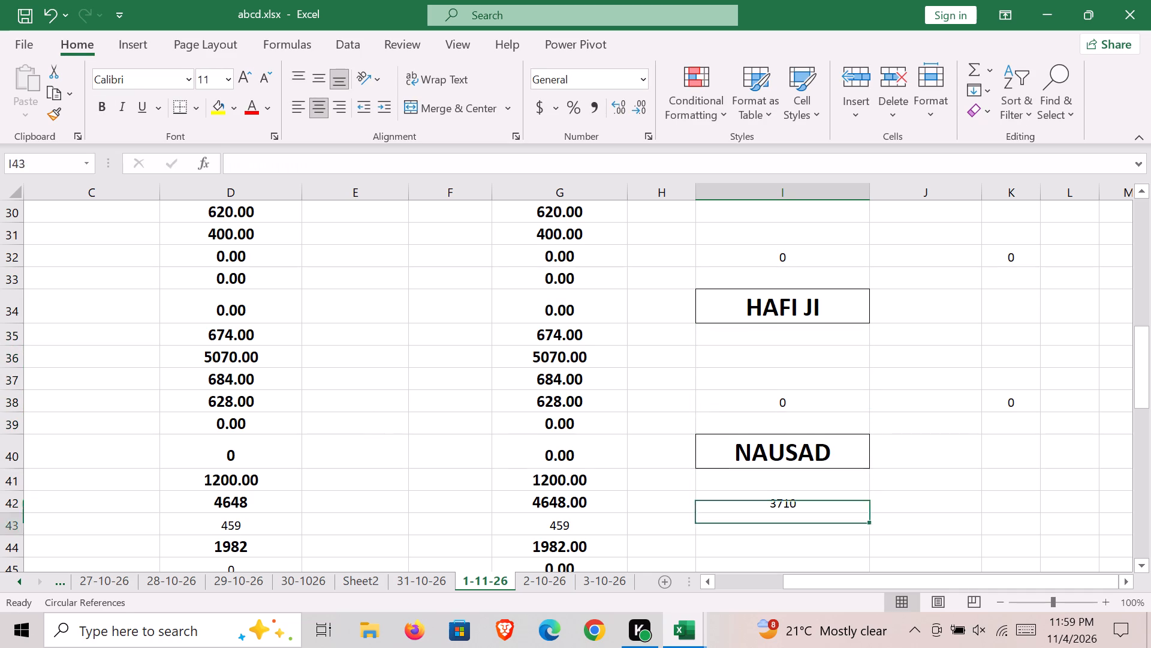
key(Up)
key(Down)
key(Down)
key(Down)
key(Down)
key(Down)
key(Down)
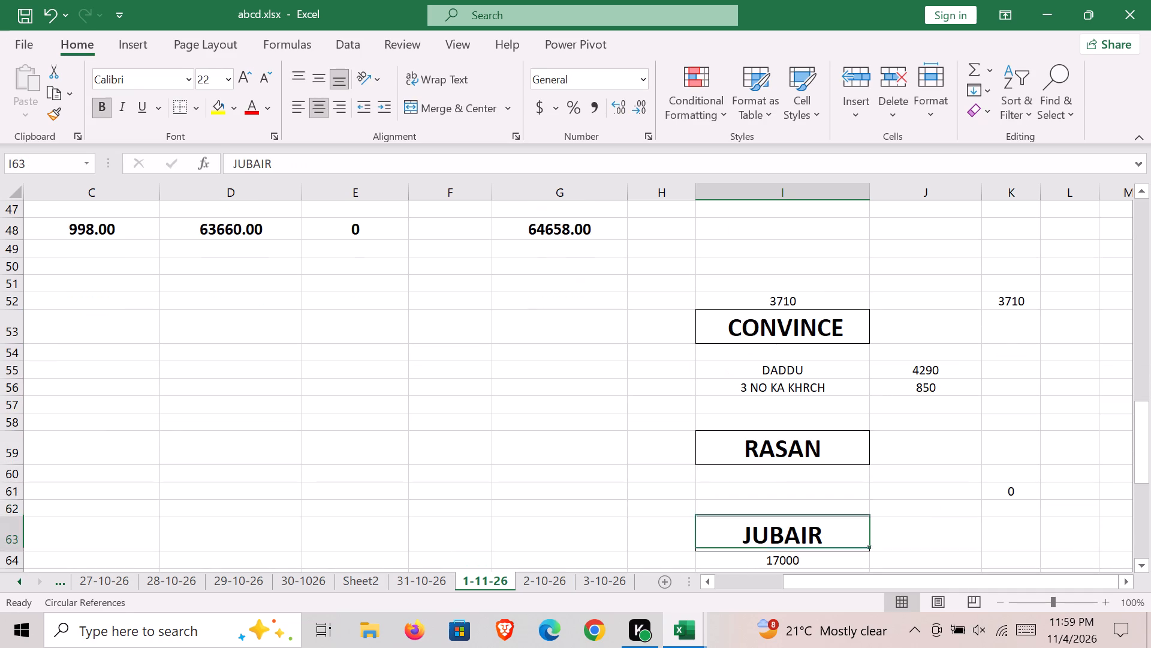
key(Up)
key(Up)
key(Up)
key(Up)
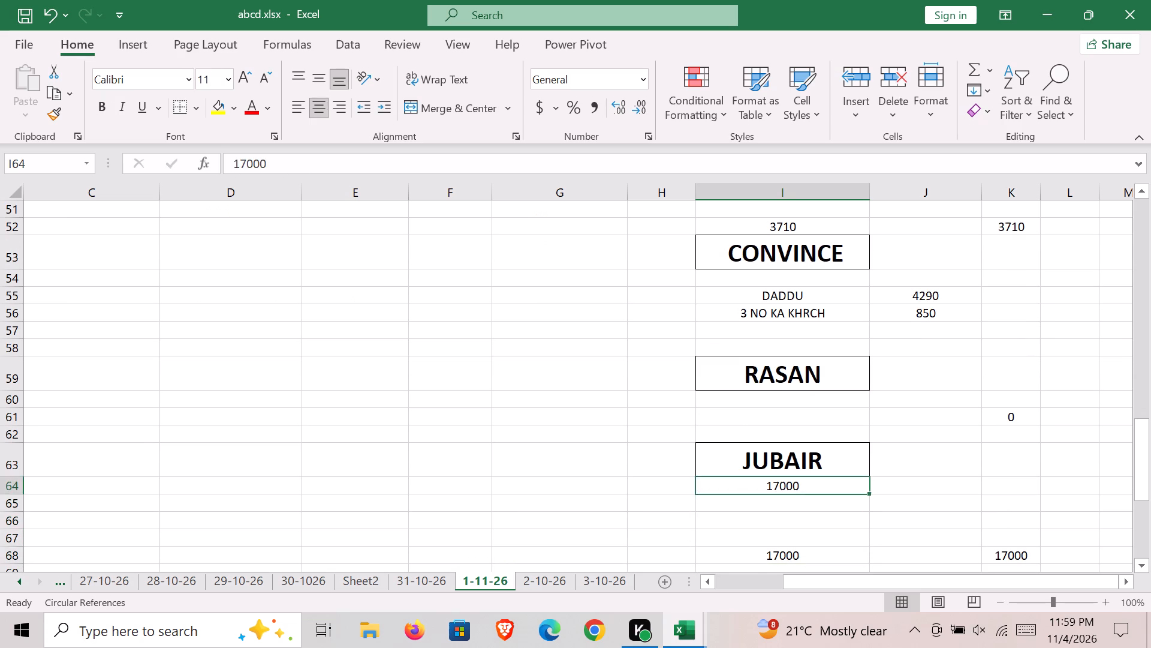
key(Up)
key(Up)
key(Up)
key(Up)
key(Up)
key(Up)
key(Up)
key(Up)
key(Up)
key(Up)
key(Up)
key(Down)
key(Down)
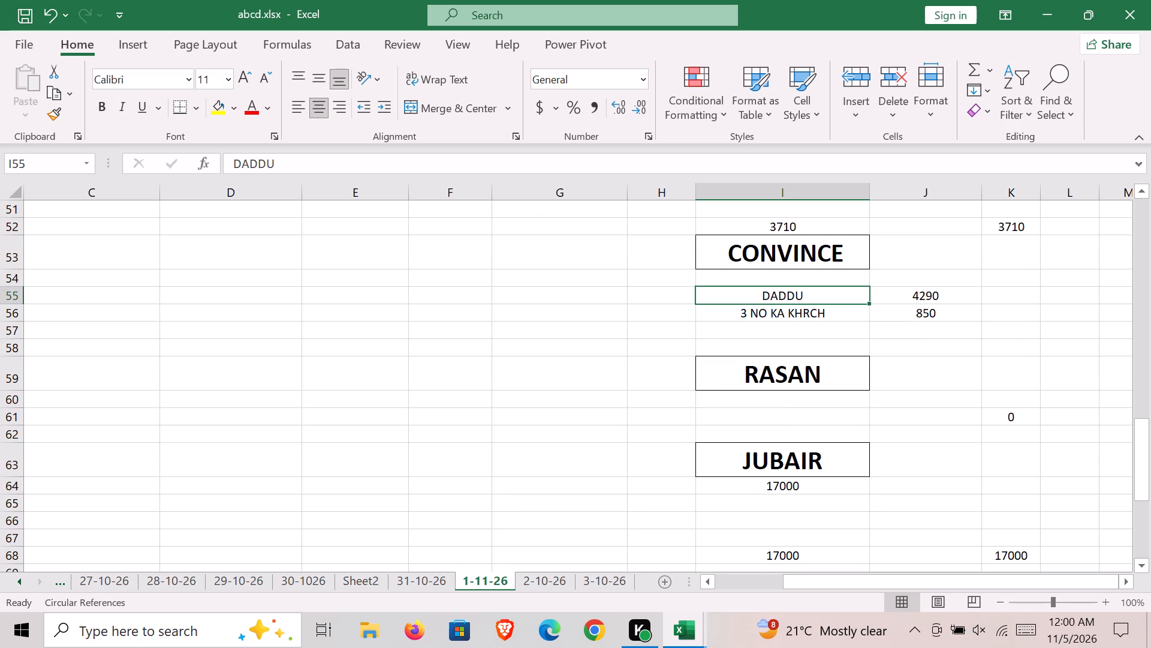
Enter 4300 in I35 under HAFI JI on sheet 1-11-26, then correct it to 4320, saving after each entry.
key(Right)
key(Up)
key(Up)
key(Up)
key(Up)
key(Up)
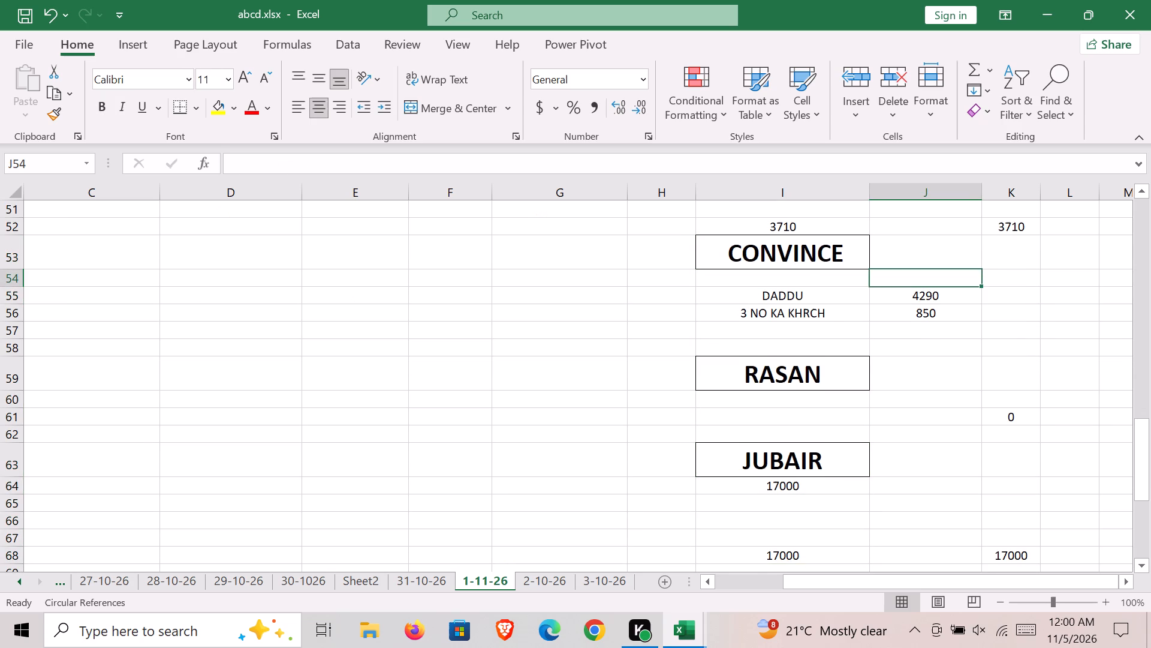
key(Up)
key(Up)
key(Up)
key(Up)
key(Up)
key(Up)
key(Up)
key(Up)
key(Up)
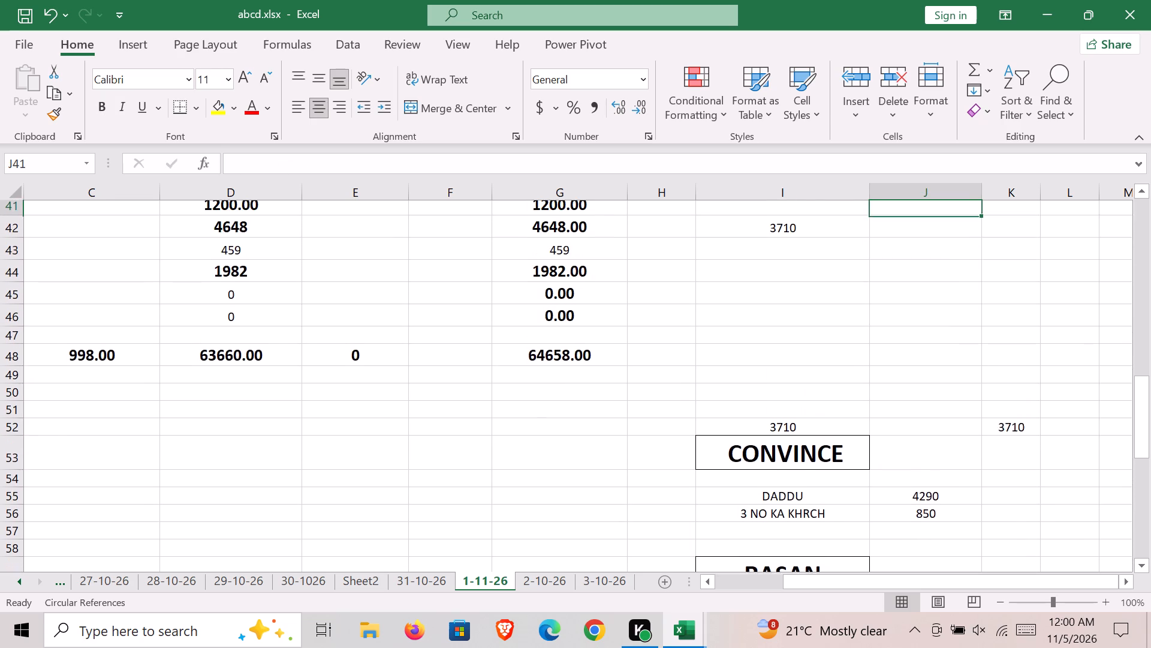
key(Up)
key(Up)
key(Up)
key(Up)
key(Up)
key(Up)
key(Up)
key(Up)
key(Up)
key(Up)
key(Up)
key(Up)
key(Up)
key(Up)
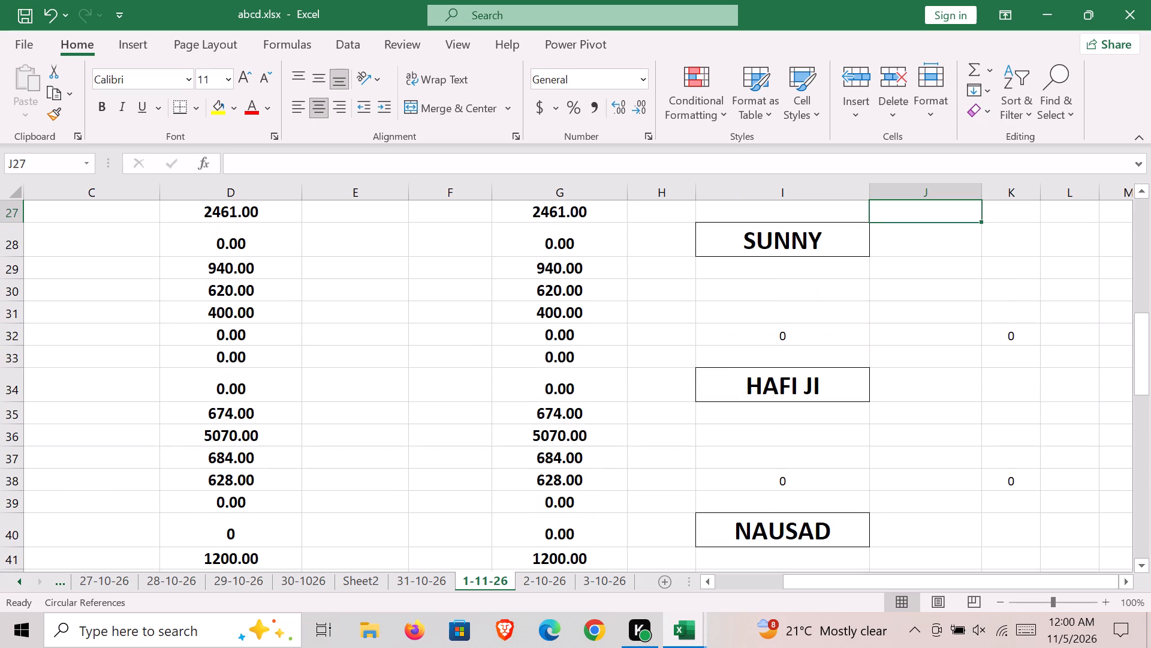
key(Down)
key(Down)
key(Down)
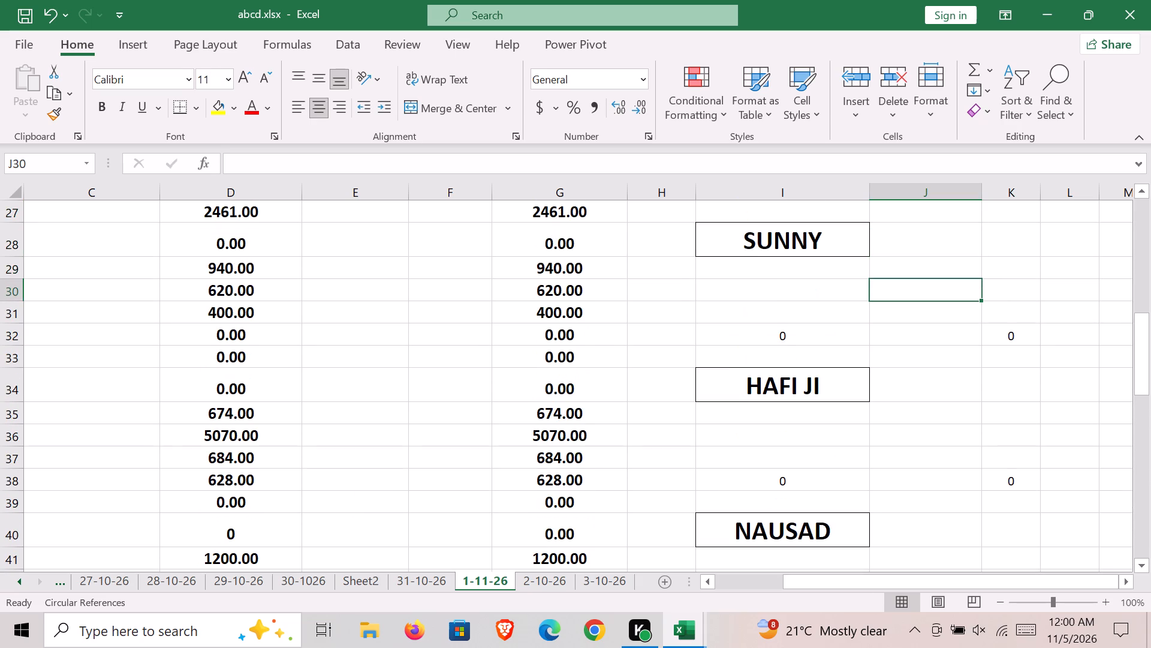
key(Left)
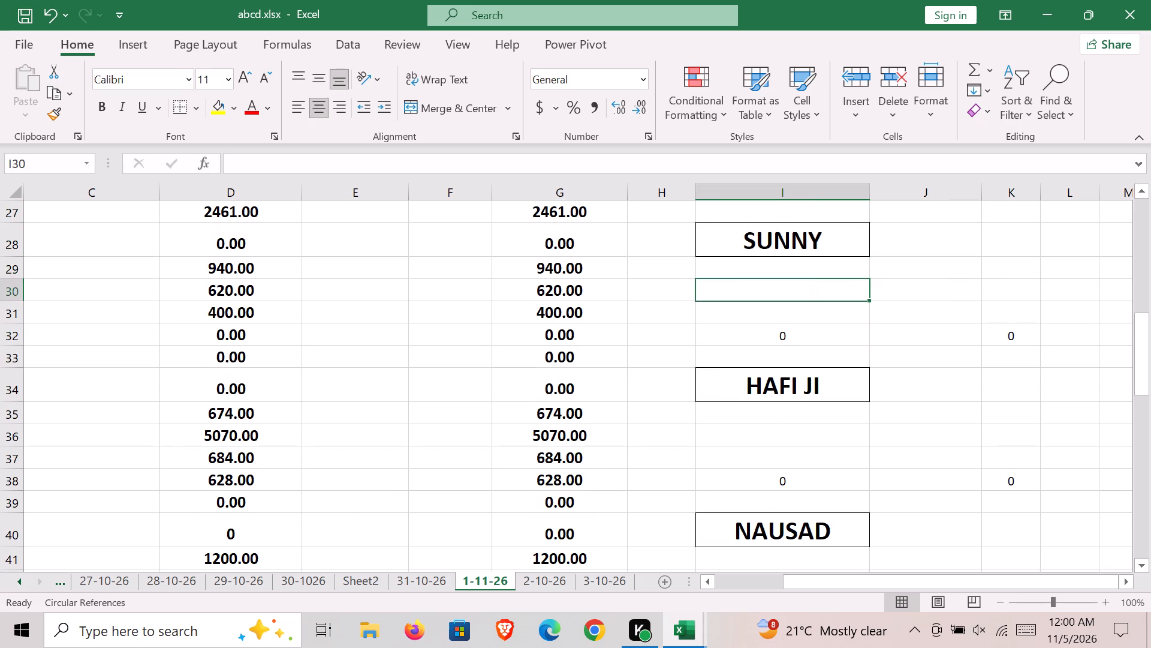
key(Down)
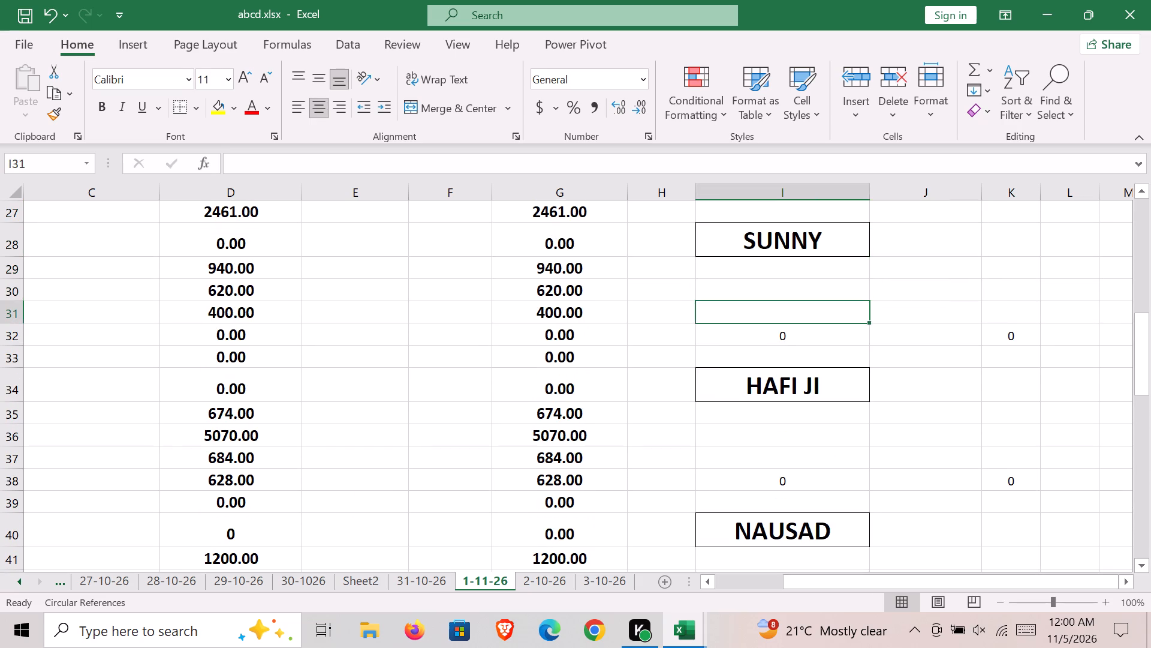
key(Down)
key(Down)
key(Down)
key(Down)
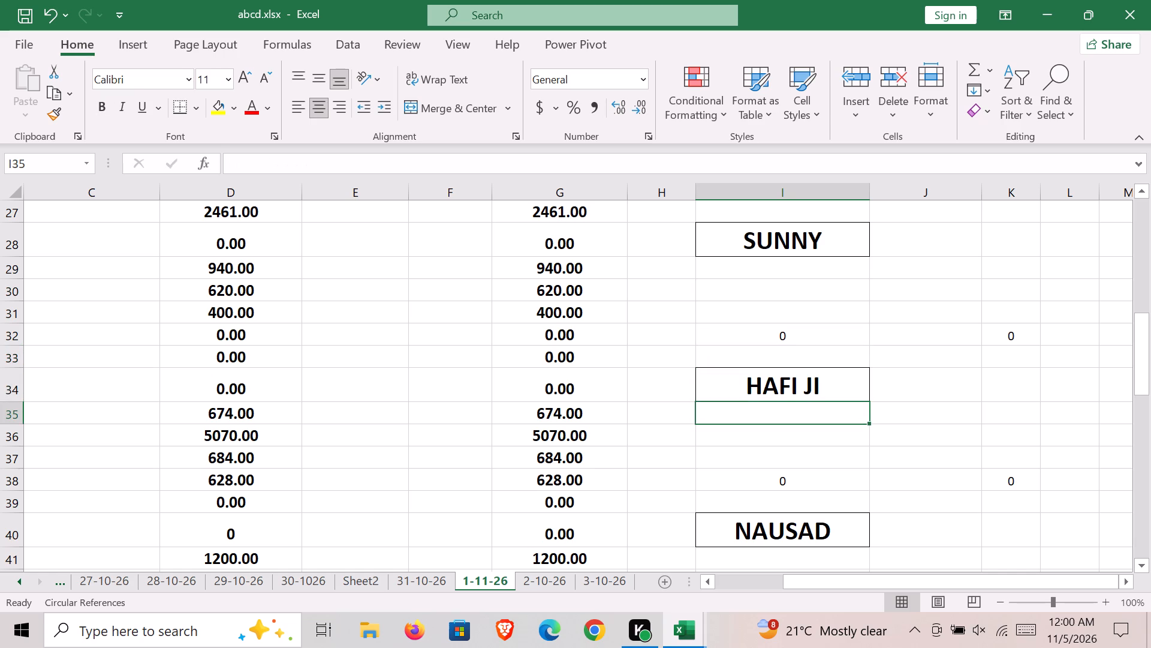
text(4300)
key(ctrl+s)
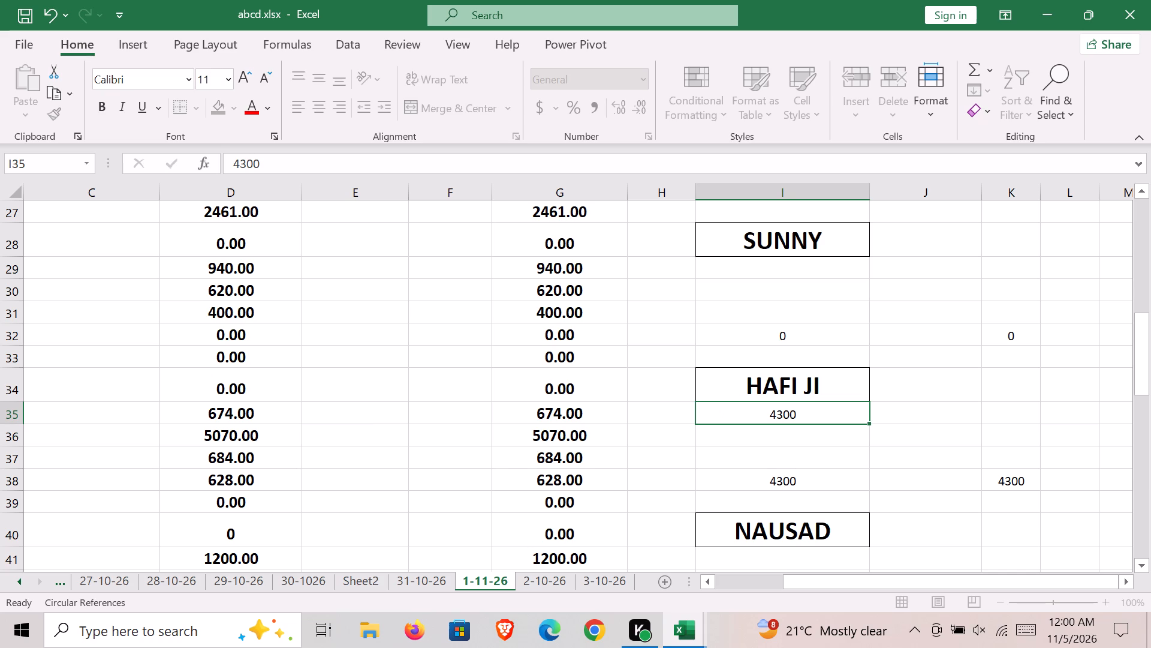
text(4320)
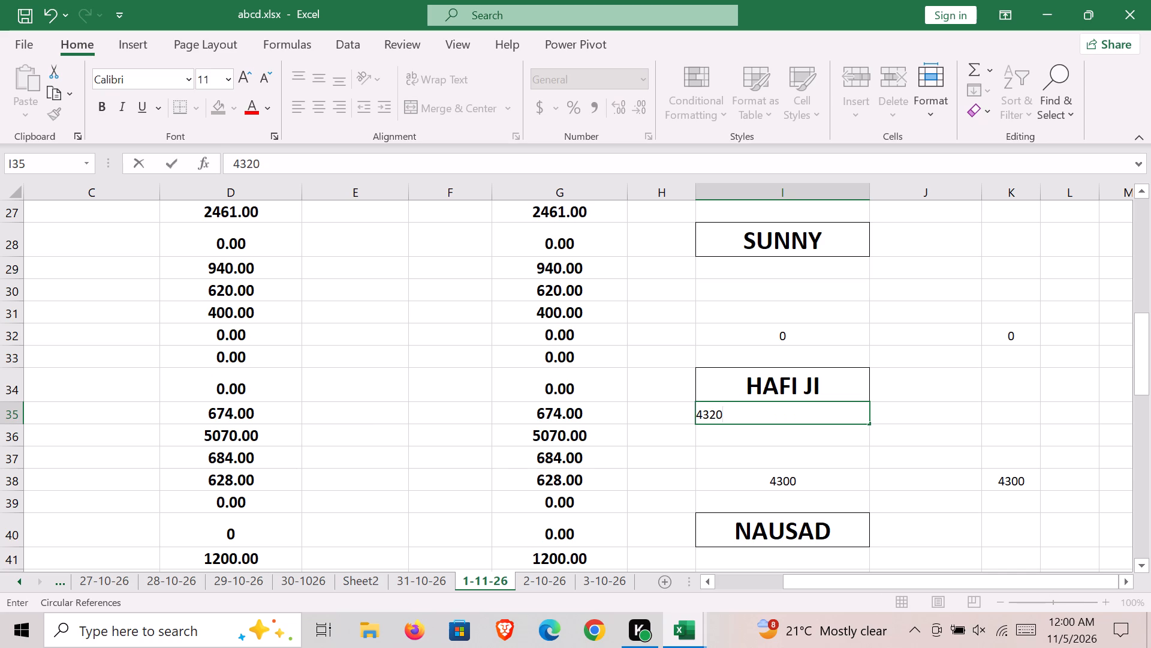
key(ctrl+s)
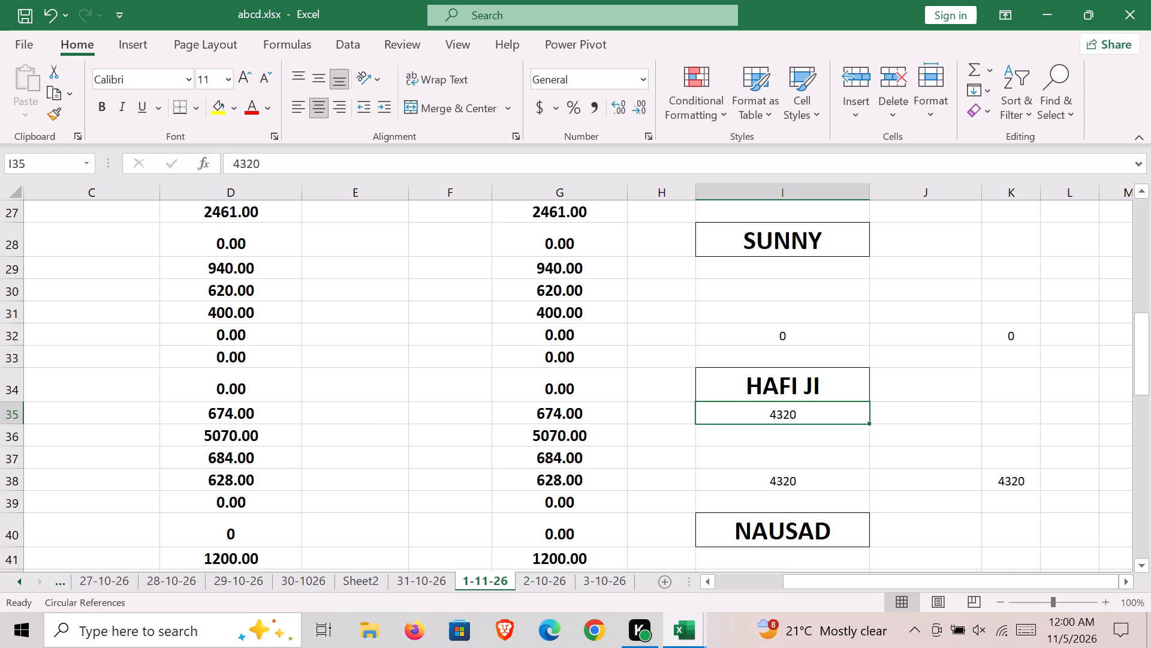